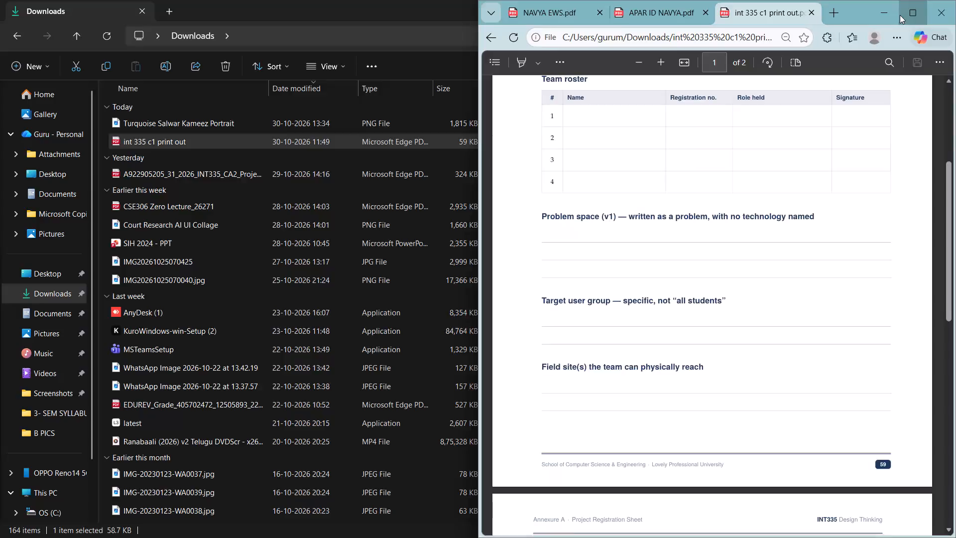
Open the int 335 c1 print out PDF from Downloads in Word just once, converting it to an editable document.
scroll(578, 193, up, 4)
click(462, 203)
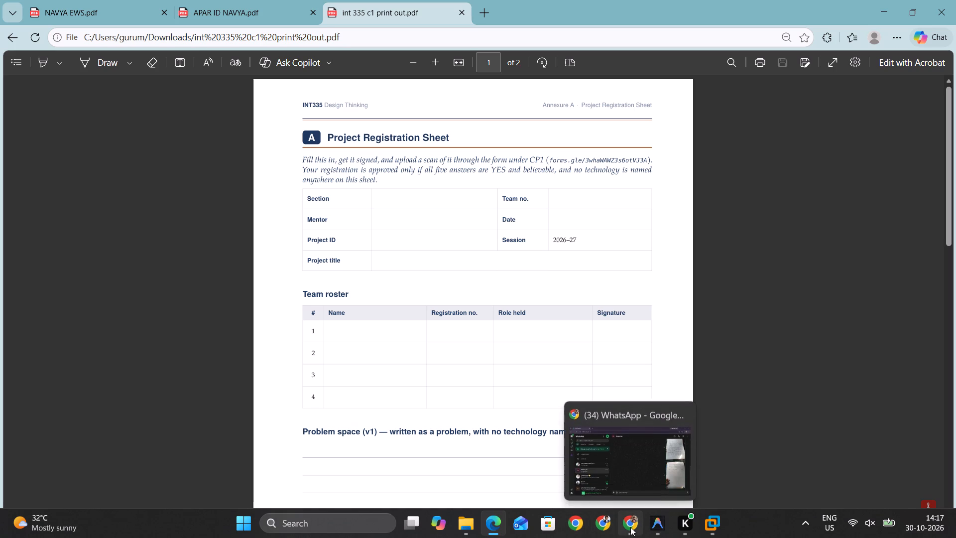
click(466, 527)
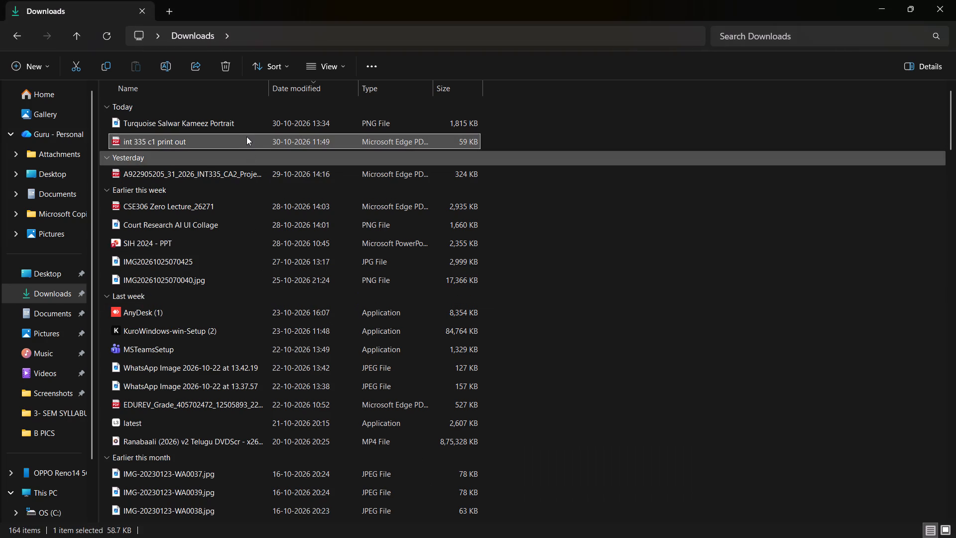
right_click(246, 136)
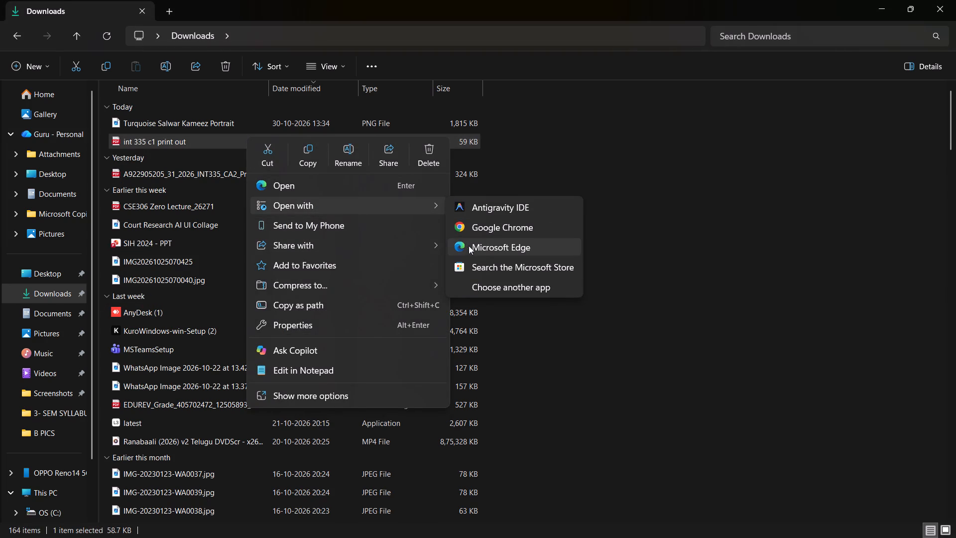
click(489, 280)
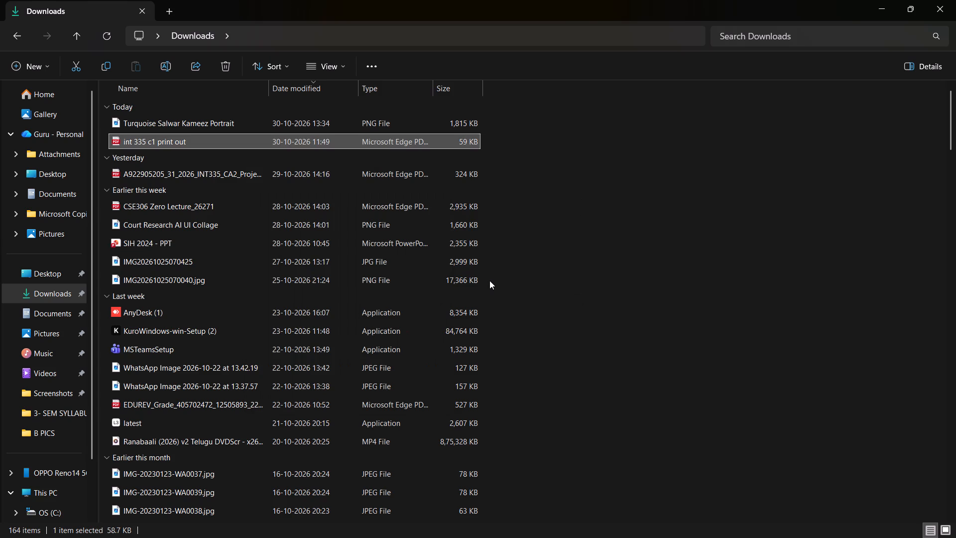
scroll(462, 363, down, 1)
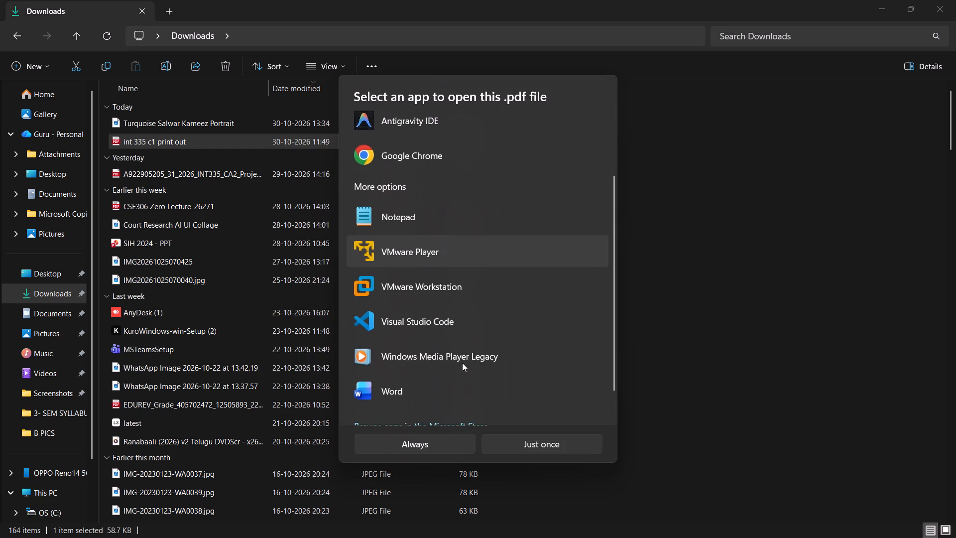
scroll(462, 363, down, 1)
click(462, 346)
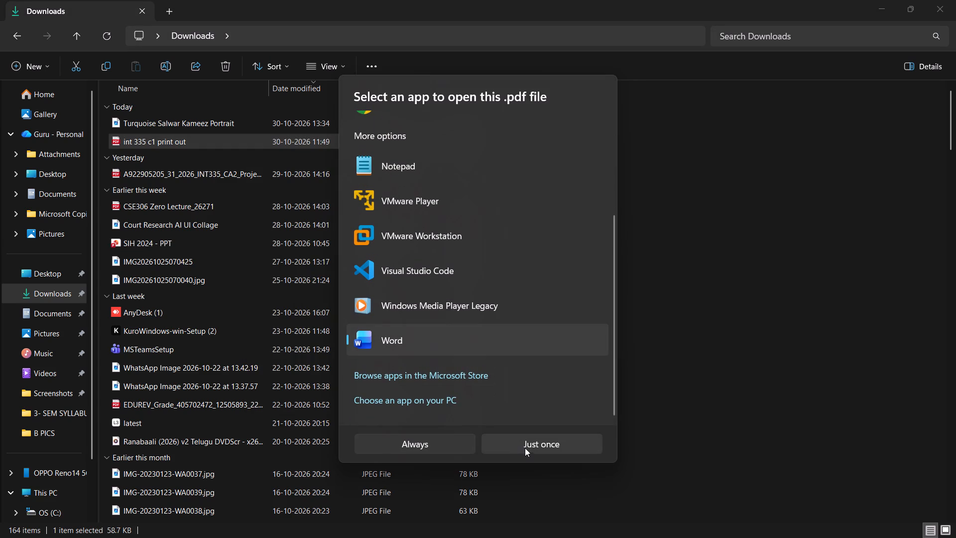
click(525, 449)
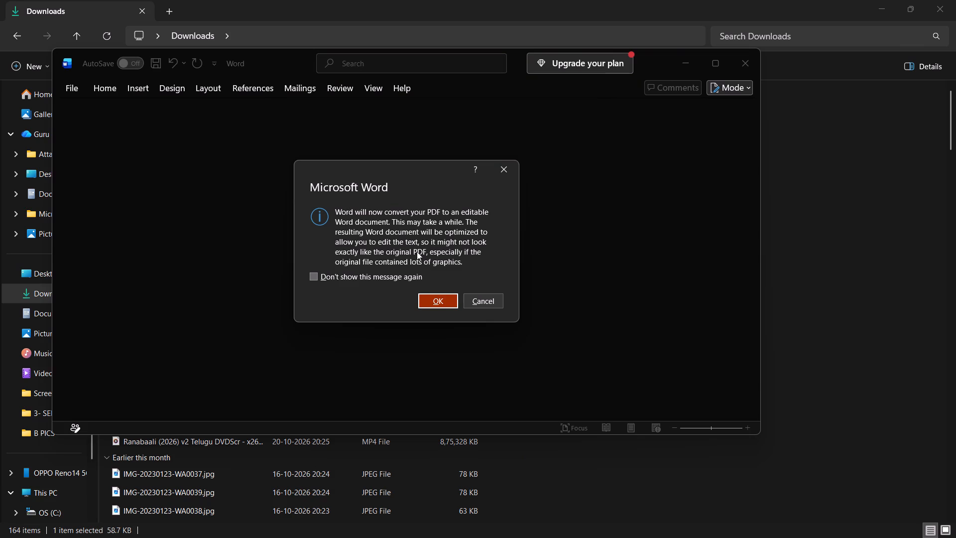
click(432, 296)
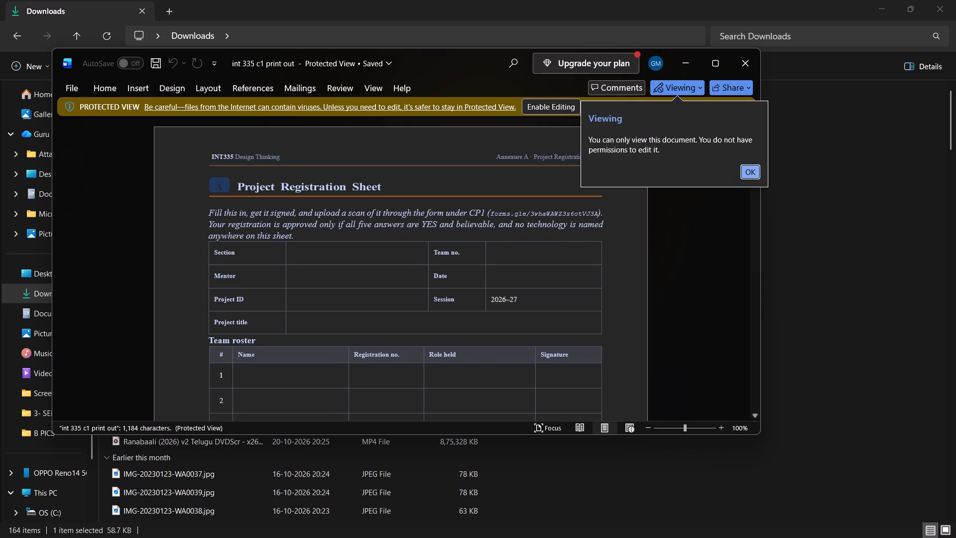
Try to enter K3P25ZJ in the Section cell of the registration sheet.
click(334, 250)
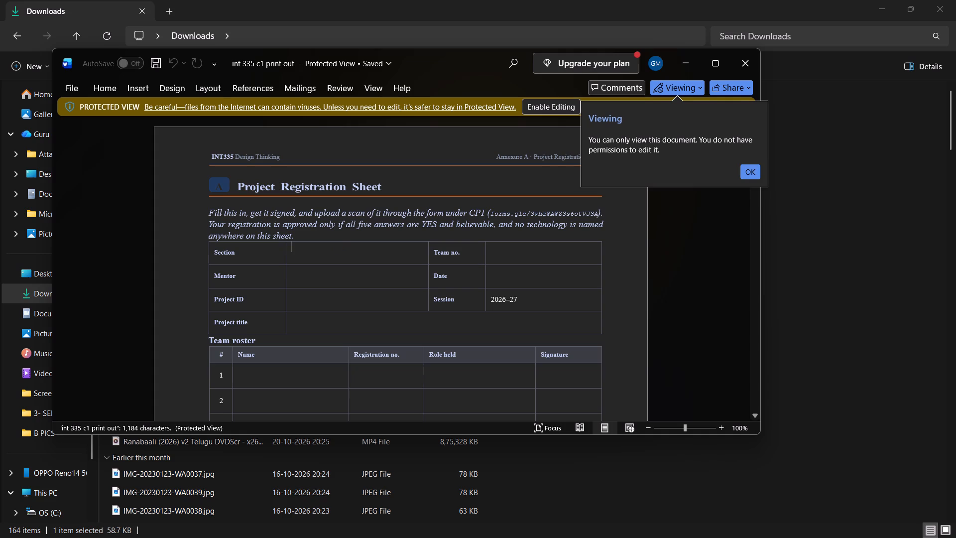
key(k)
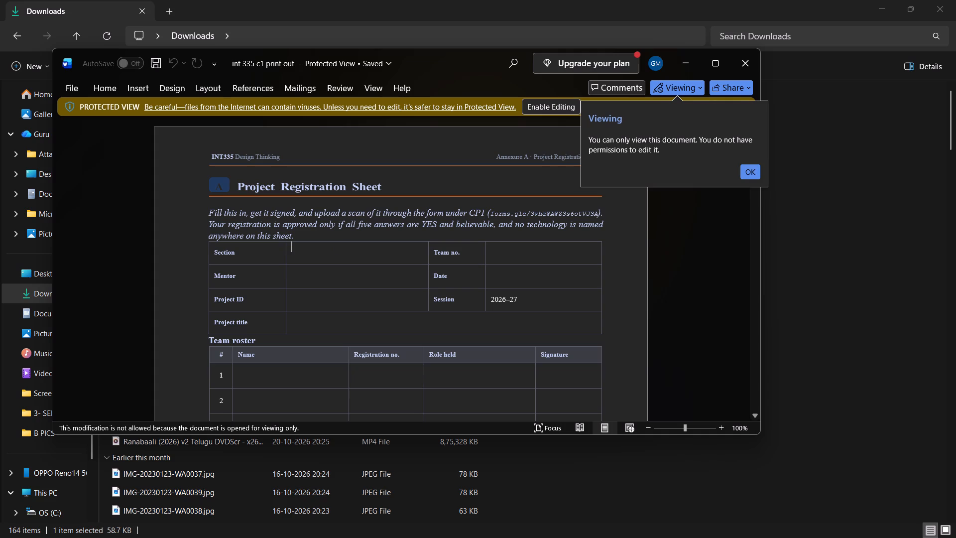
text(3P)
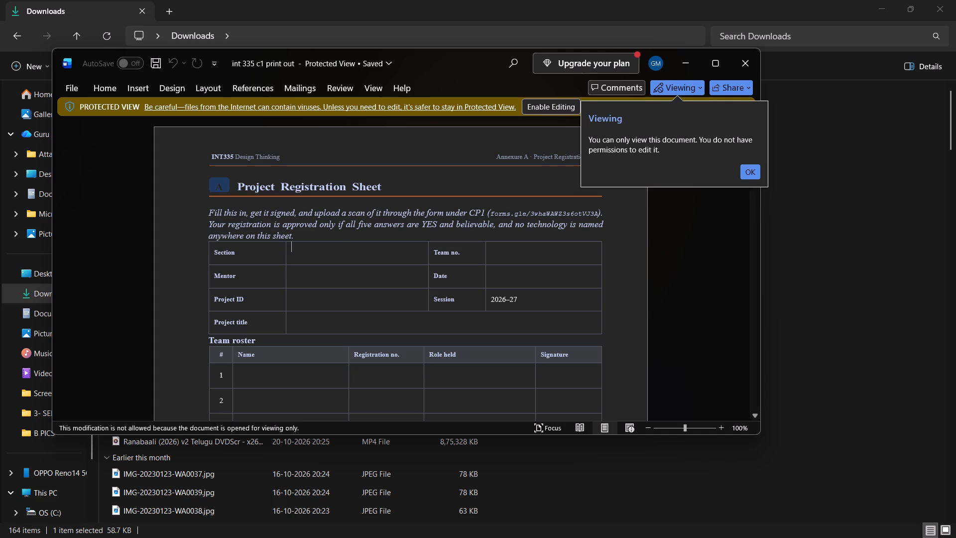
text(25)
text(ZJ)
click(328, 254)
Enable editing for the protected document and accept its PDF conversion.
click(741, 177)
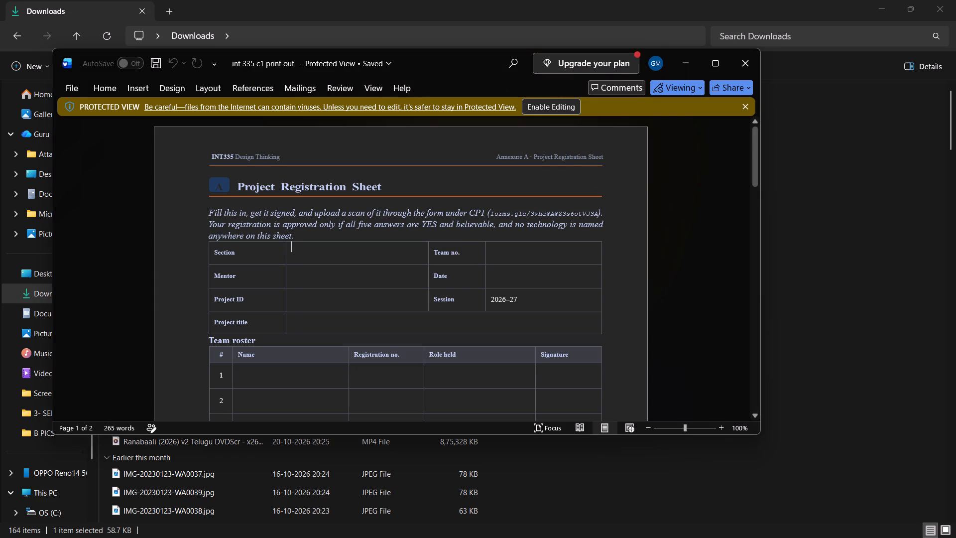
click(557, 114)
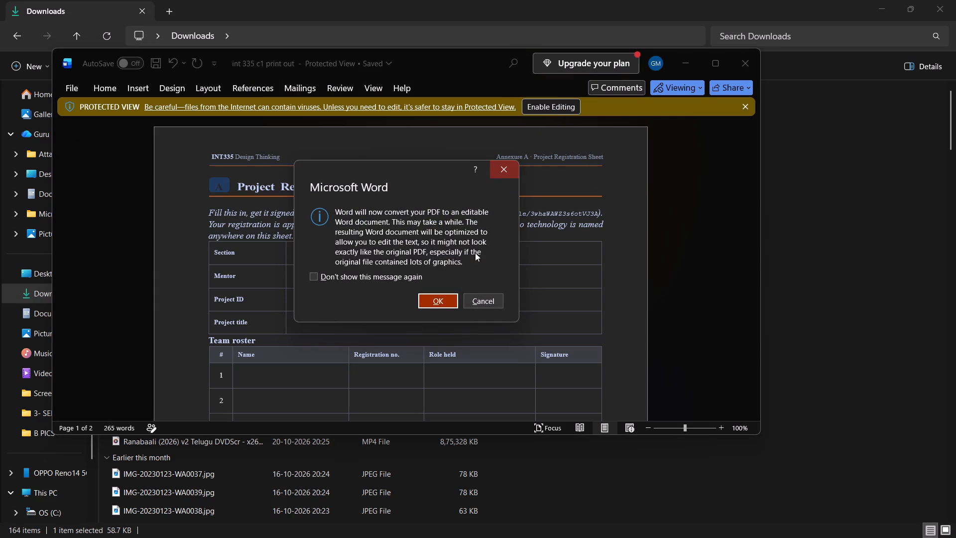
click(442, 294)
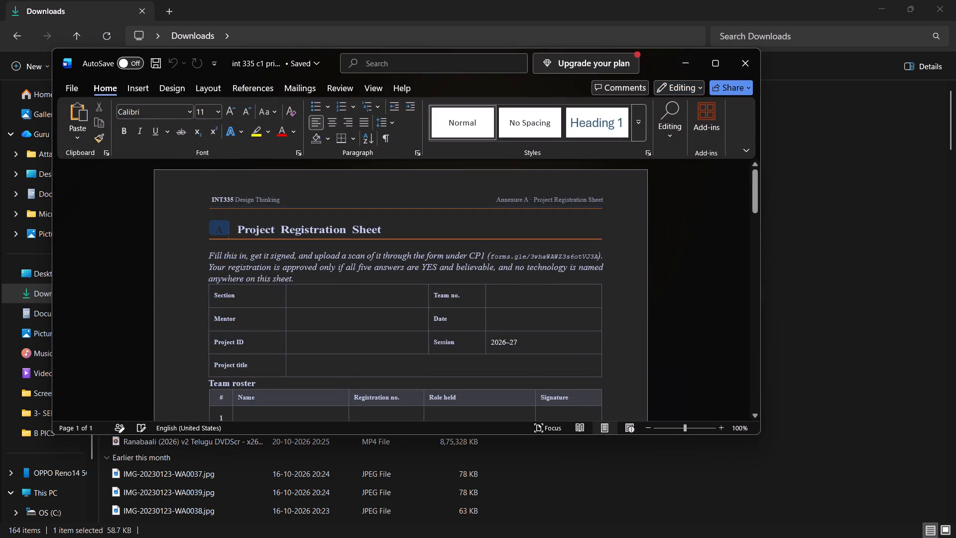
Fill in the Section cell of the Project Registration Sheet with K3P25ZJ.
click(328, 296)
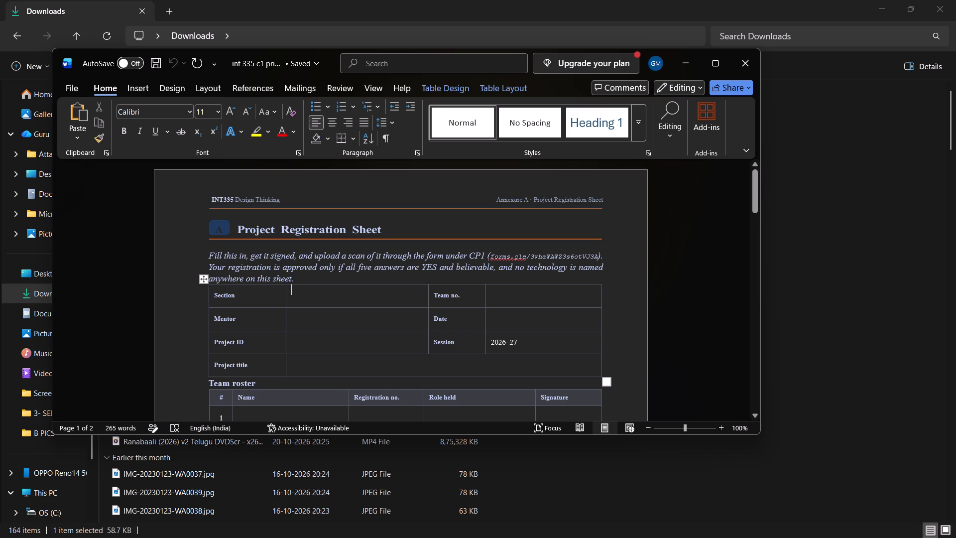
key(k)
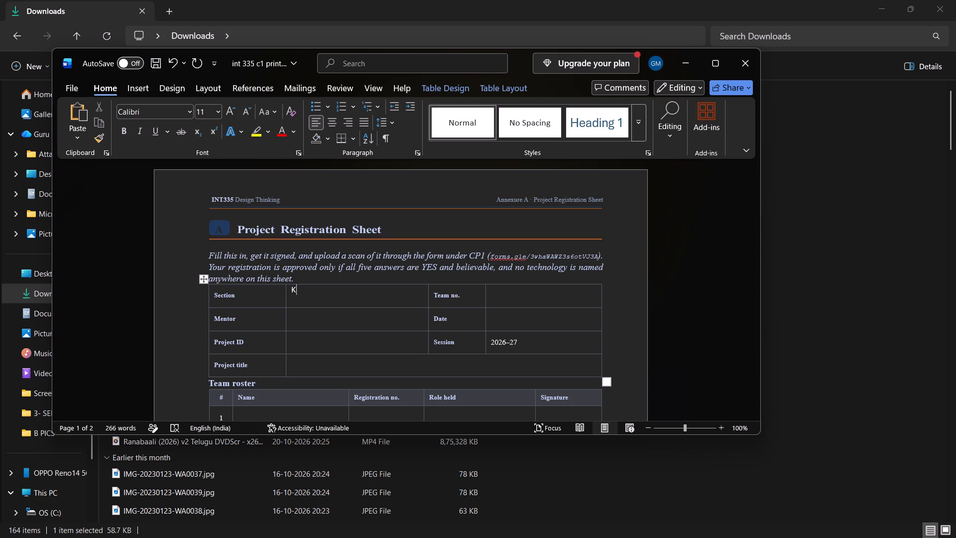
key(BackSpace)
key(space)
key(Return)
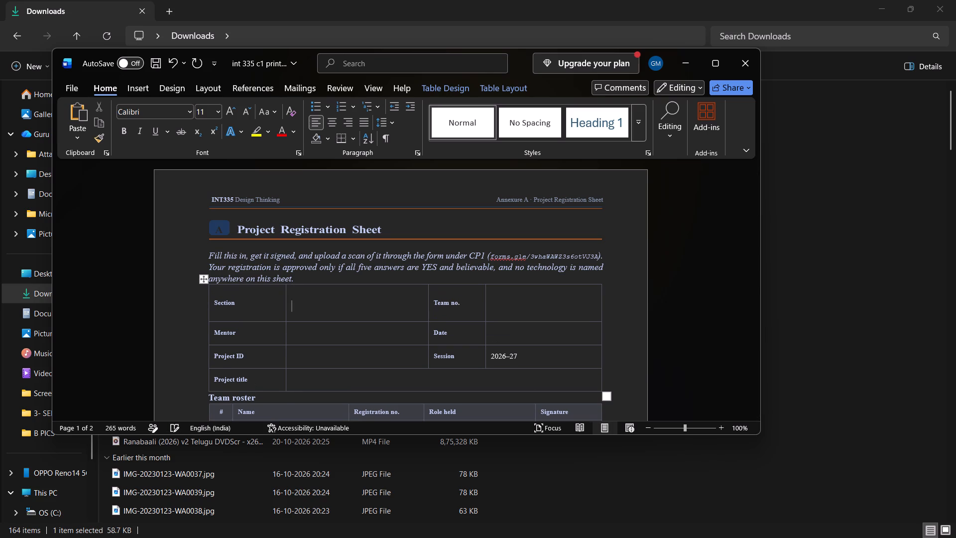
key(BackSpace)
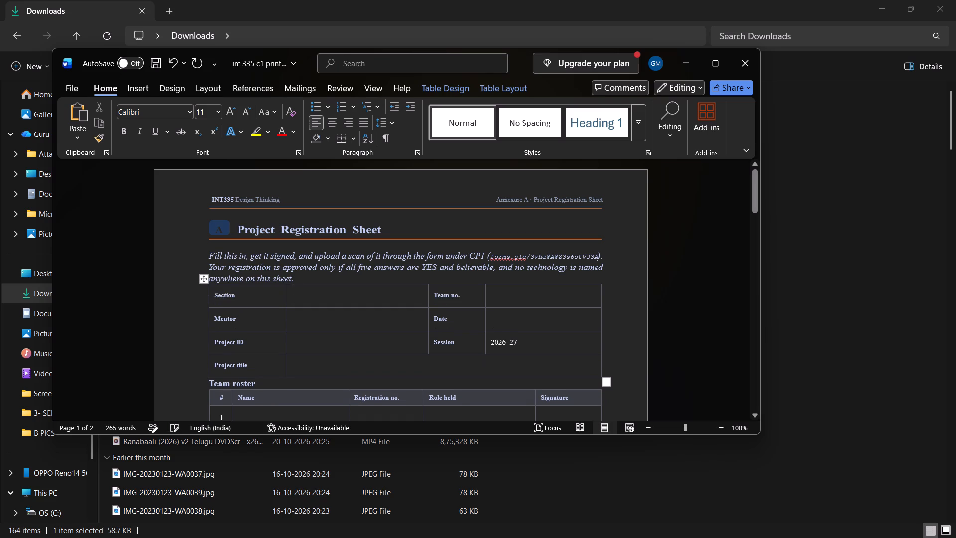
click(298, 297)
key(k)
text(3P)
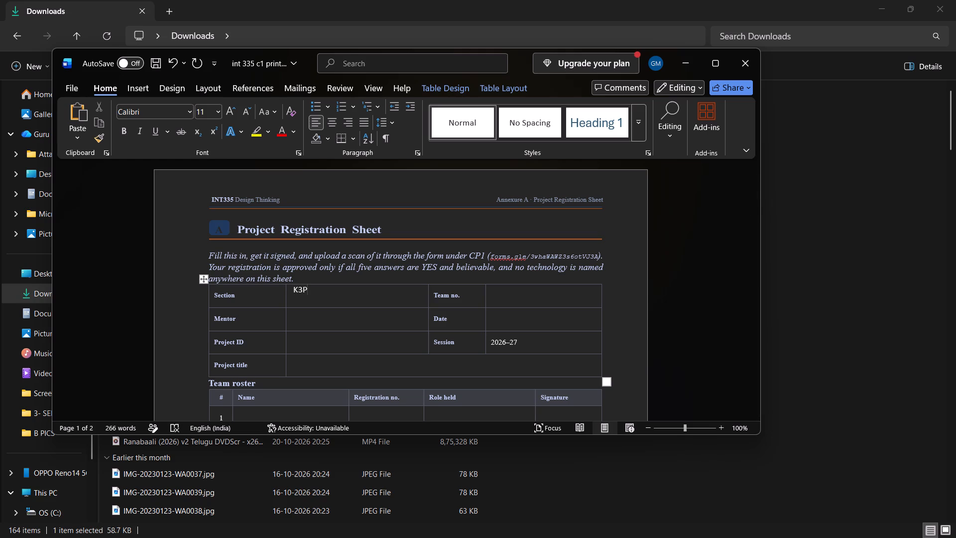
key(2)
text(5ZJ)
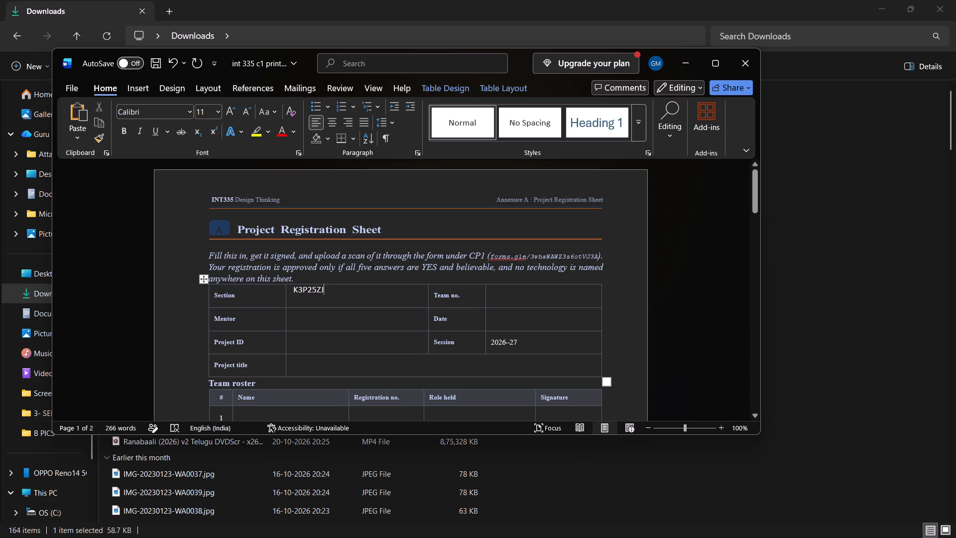
Enter 13 as the team number and P13 as the project ID.
click(527, 303)
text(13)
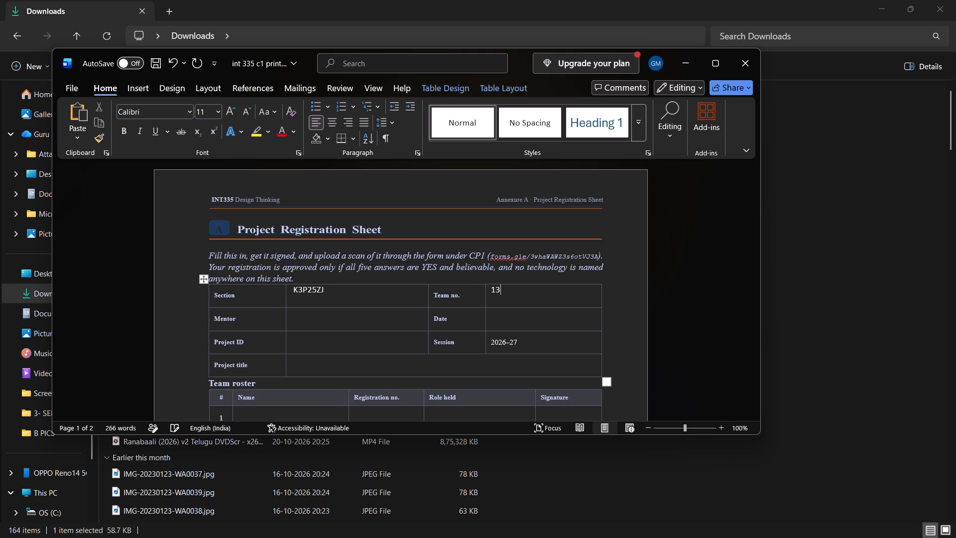
click(378, 352)
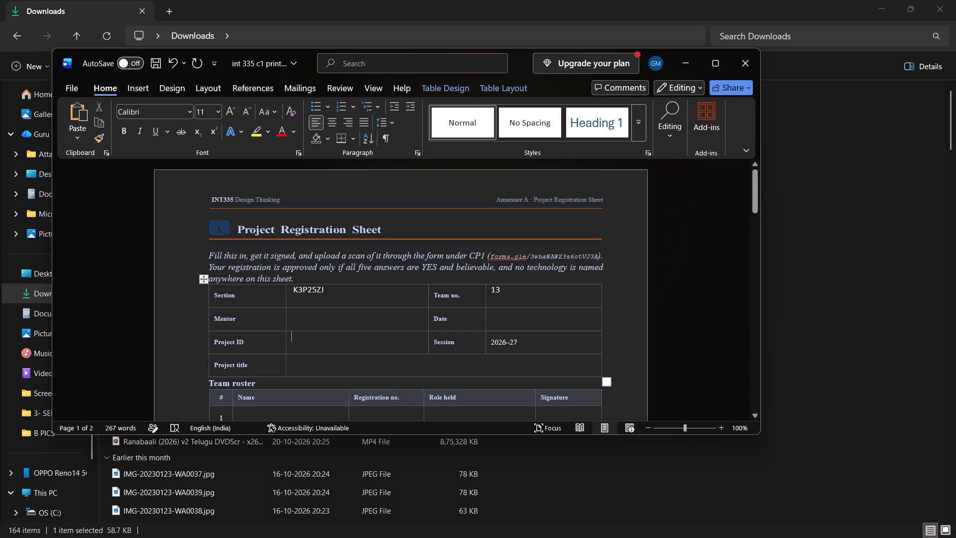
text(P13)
Enter the mentor's name in the Mentor cell.
click(361, 320)
click(361, 320)
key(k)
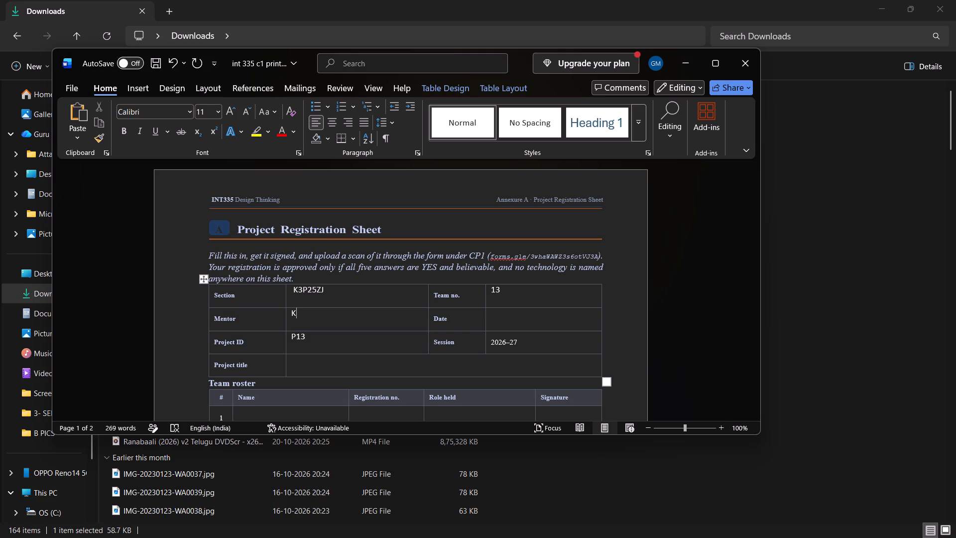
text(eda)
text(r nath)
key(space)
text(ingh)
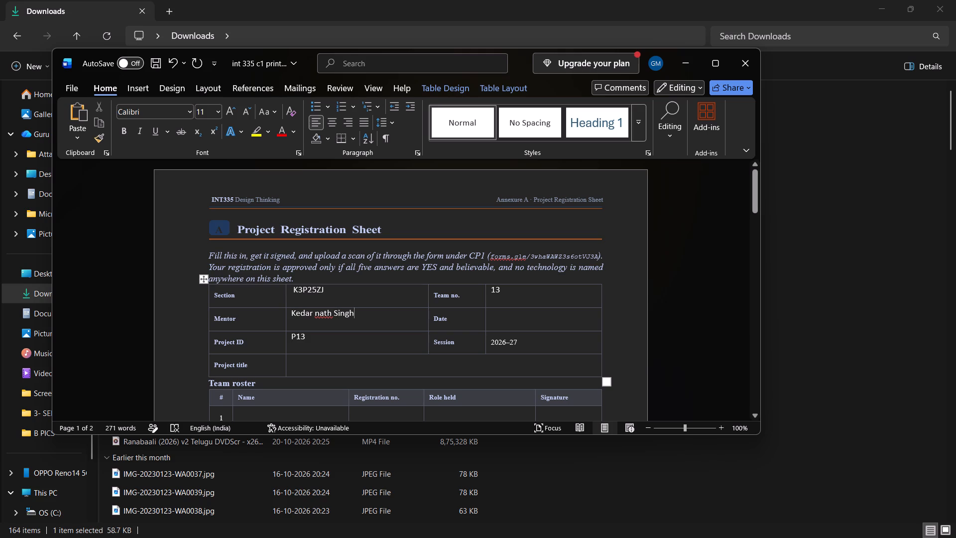
Enter EXAM WEAK WITHOUT CRASH as the project title.
click(348, 362)
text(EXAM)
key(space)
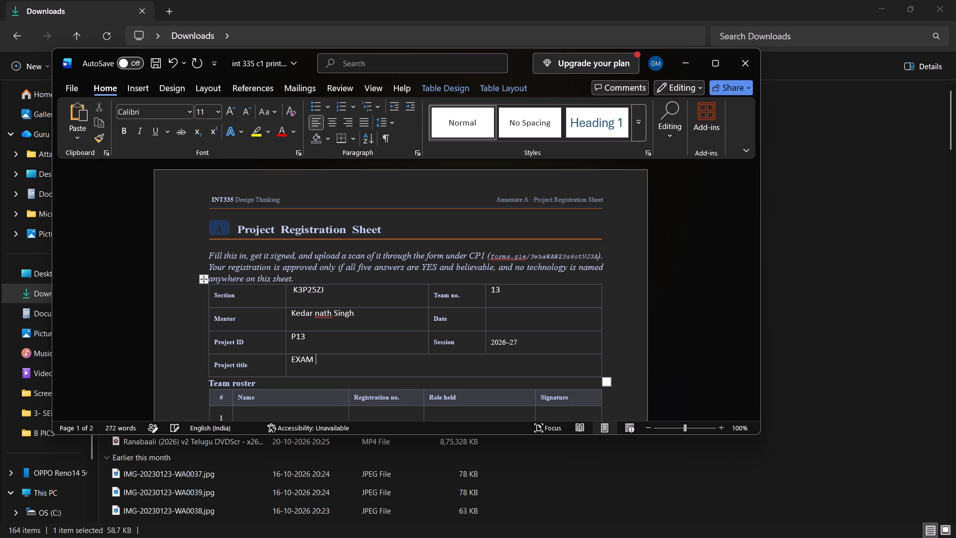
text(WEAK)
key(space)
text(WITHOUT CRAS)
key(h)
scroll(399, 337, down, 1)
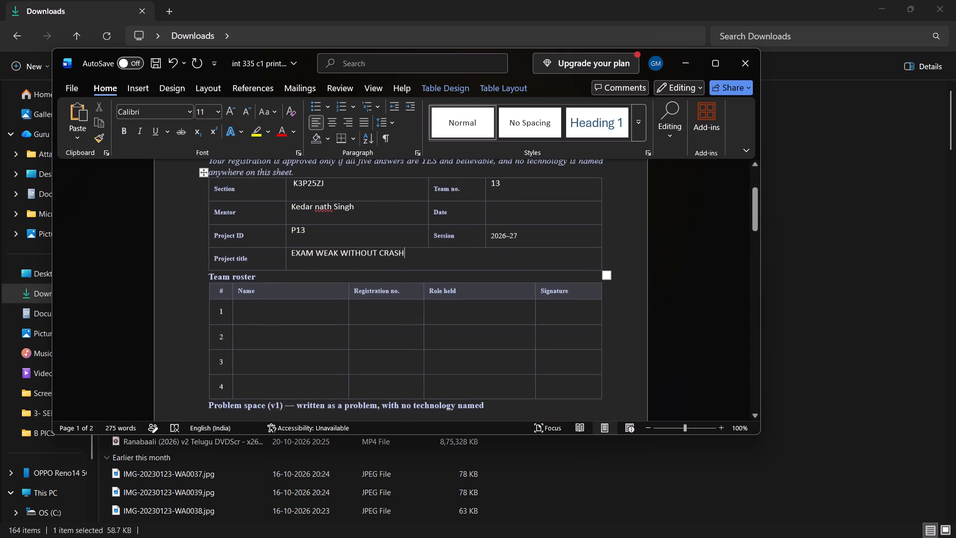
Enter the first team member's name in row 1 of the Team roster, with only the initials capitalised.
click(315, 306)
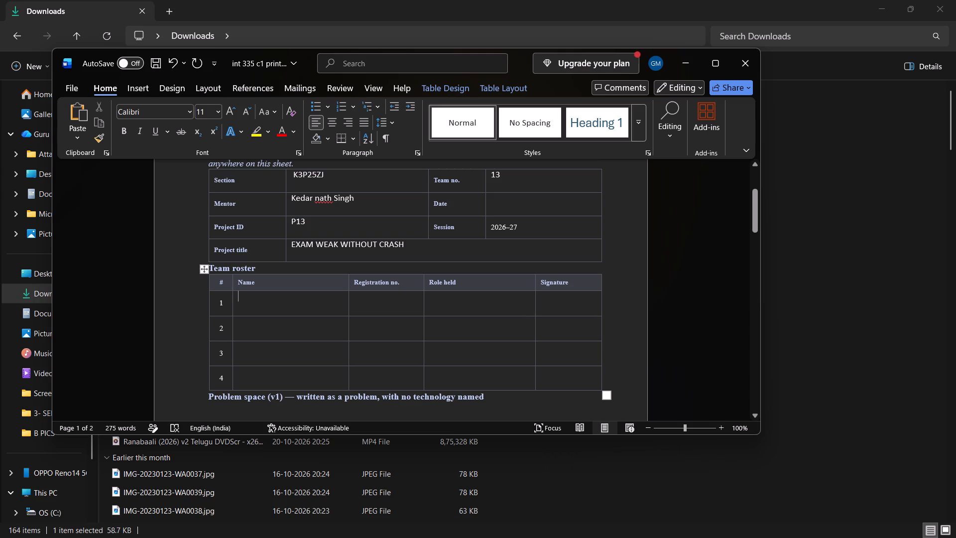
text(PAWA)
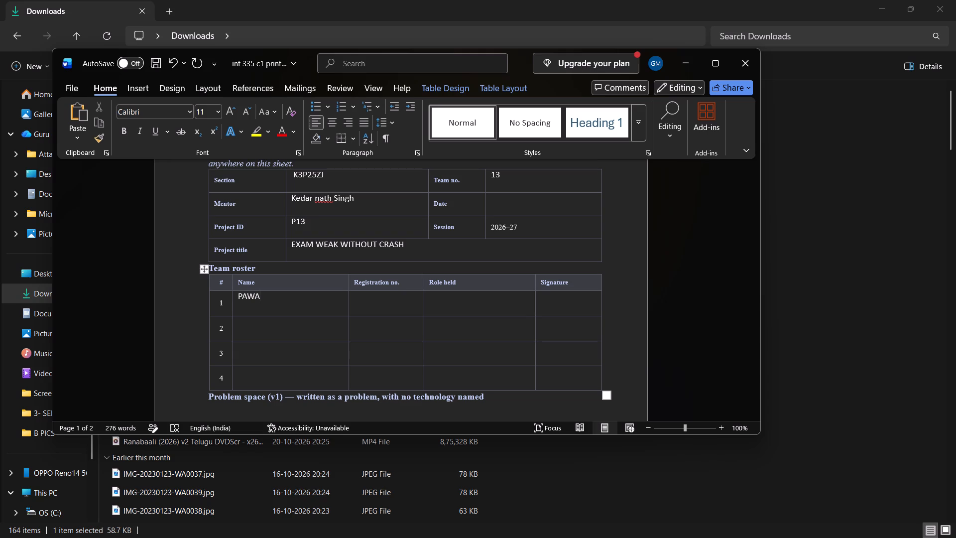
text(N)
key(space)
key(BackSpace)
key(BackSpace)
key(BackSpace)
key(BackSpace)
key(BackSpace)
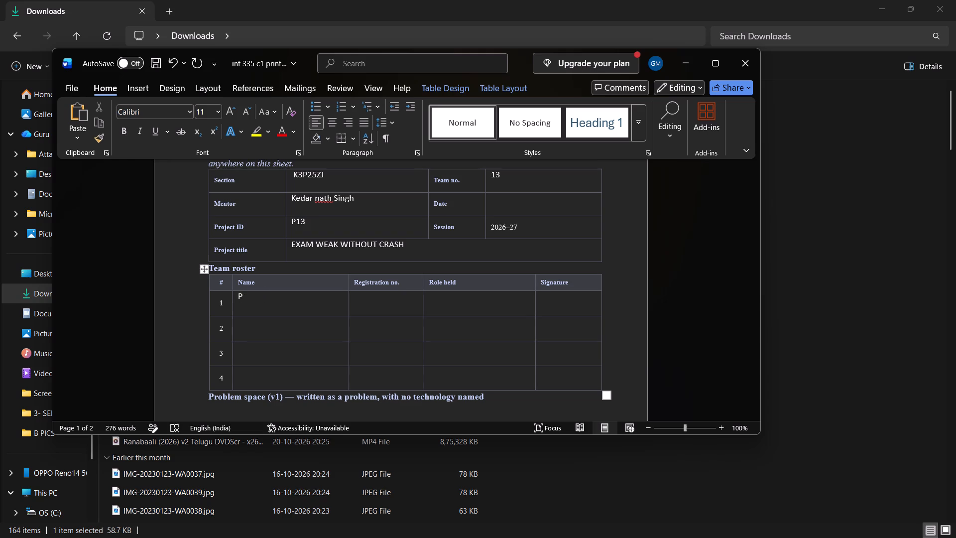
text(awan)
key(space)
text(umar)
Enter the opening digits of the first member's registration number in row 1 of the Team roster.
click(385, 305)
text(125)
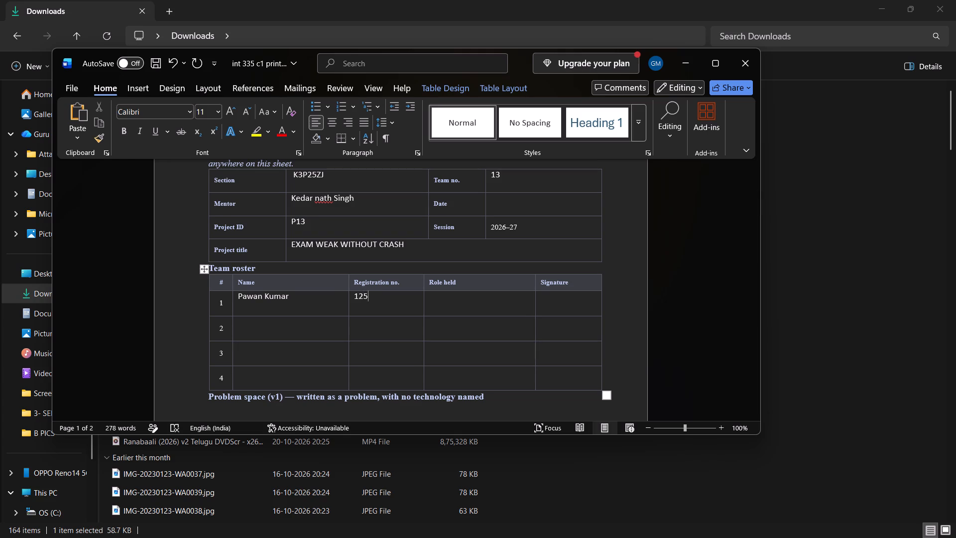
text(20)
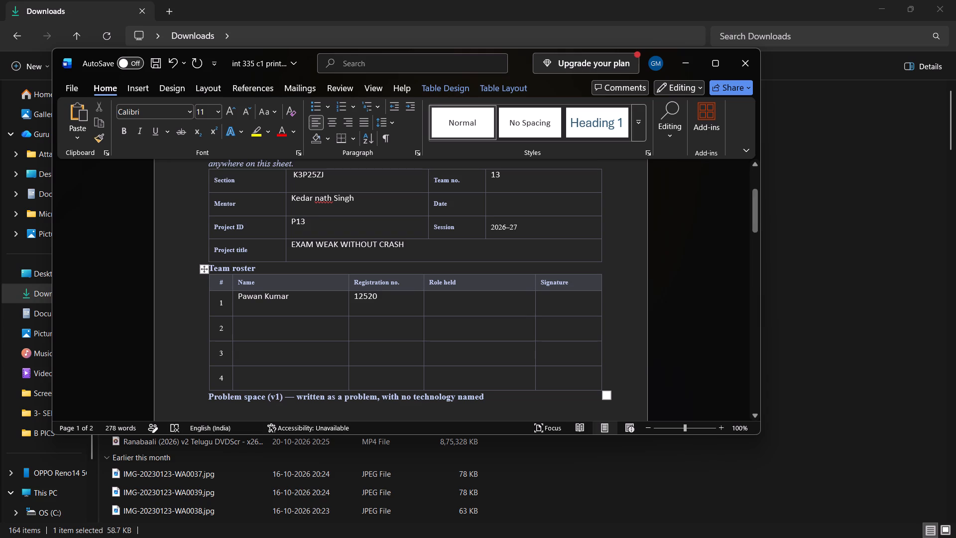
Enter the second team member's name in the Name cell of Team roster row 2.
click(242, 325)
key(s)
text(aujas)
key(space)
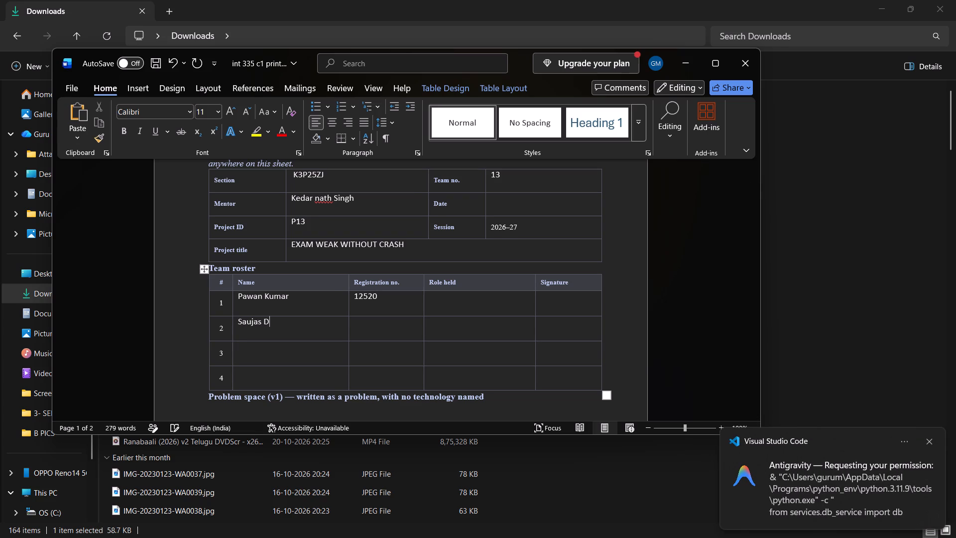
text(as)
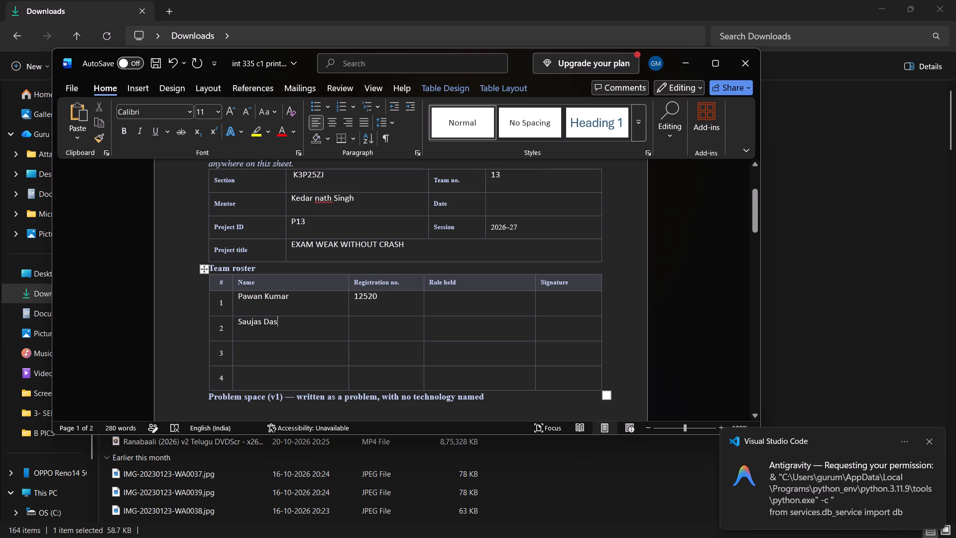
click(370, 334)
right_click(370, 334)
click(296, 356)
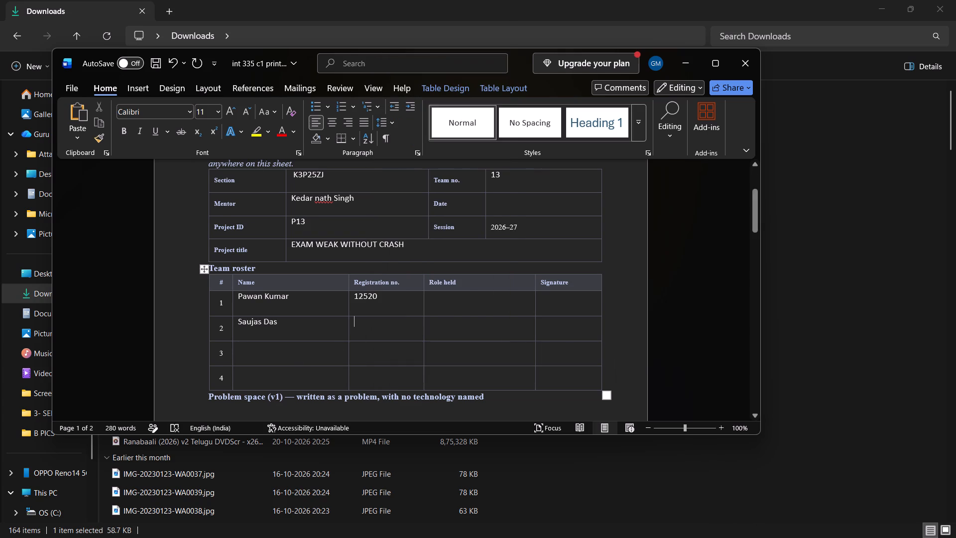
Enter the third team member's name in the Name cell of Team roster row 3.
click(296, 356)
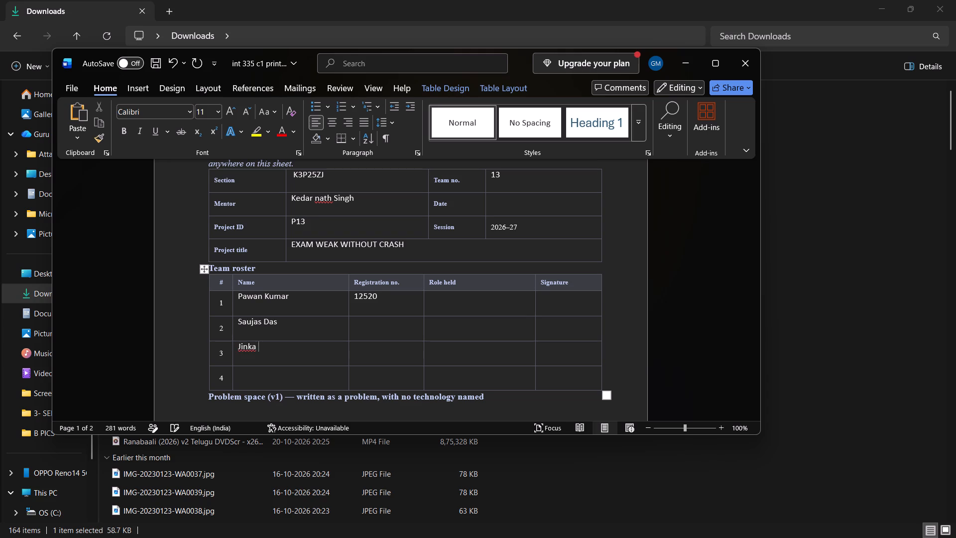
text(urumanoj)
Enter the fourth team member's name, left-aligned, in the Name cell of Team roster row 4.
click(303, 383)
click(303, 383)
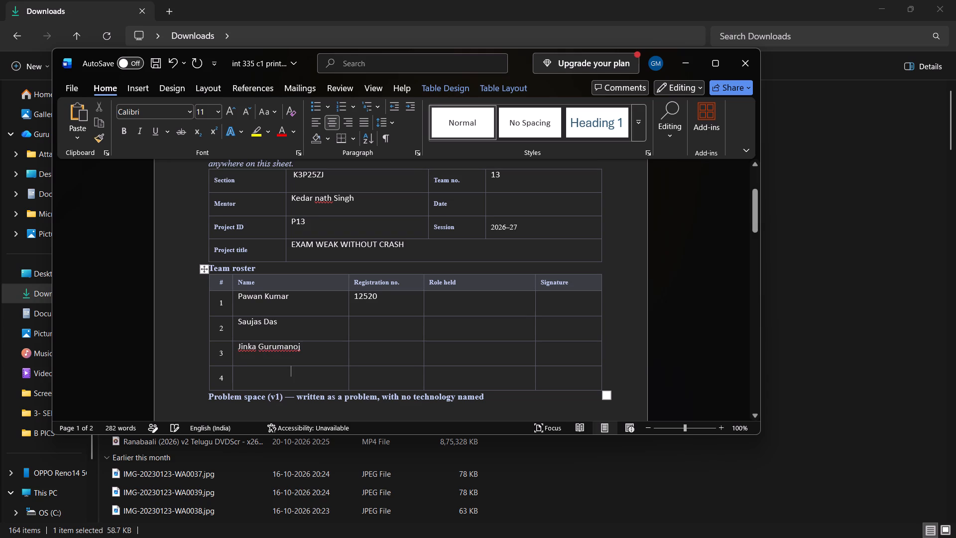
click(246, 381)
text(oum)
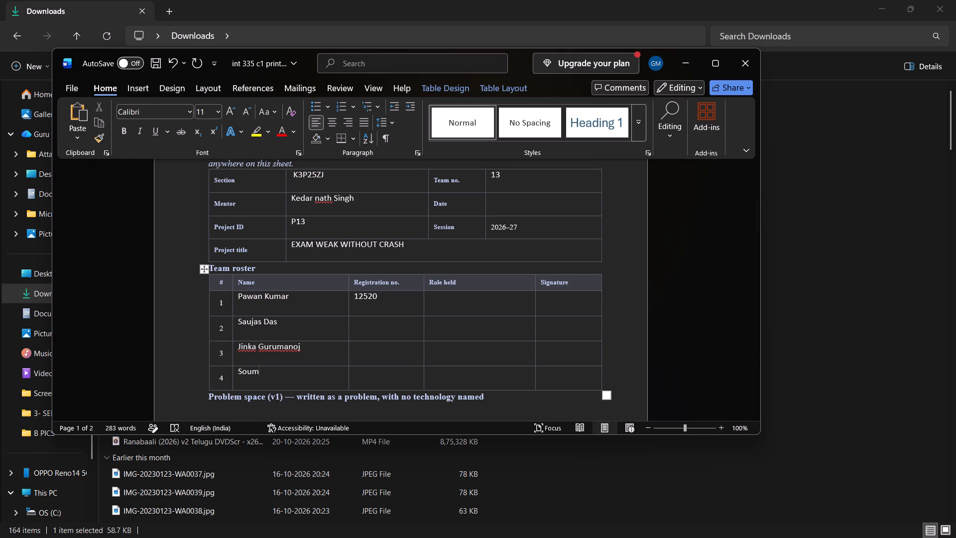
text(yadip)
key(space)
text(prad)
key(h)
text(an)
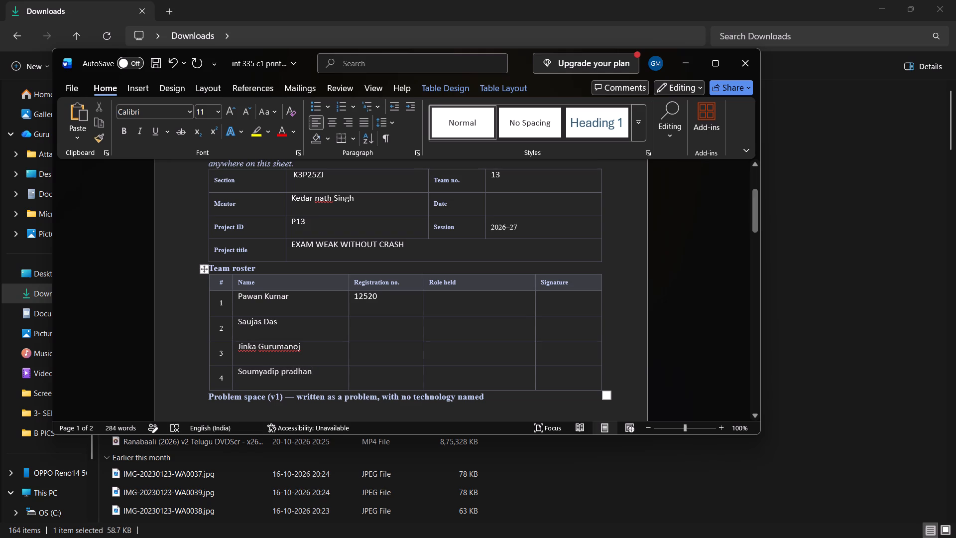
Enter the third team member's registration number in the Registration no. cell of Team roster row 3.
click(363, 344)
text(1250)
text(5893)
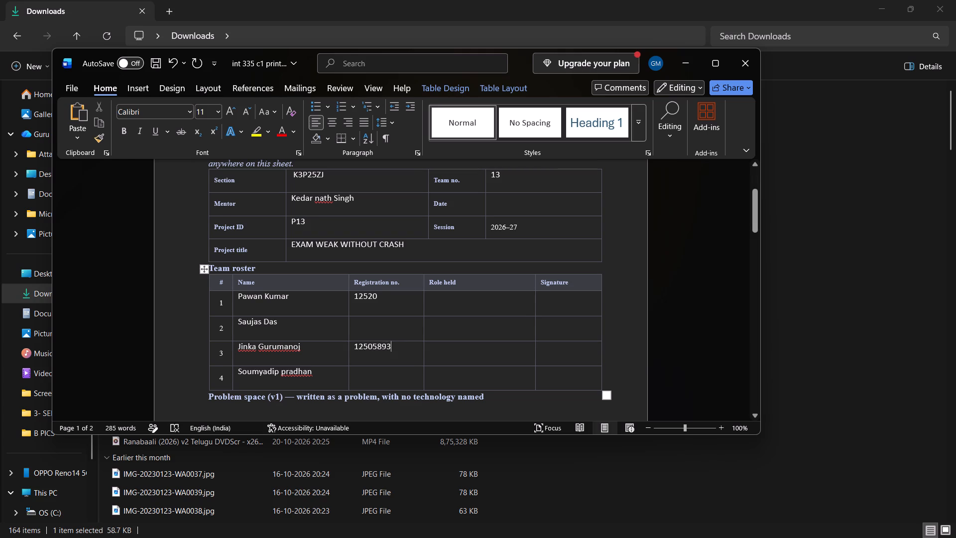
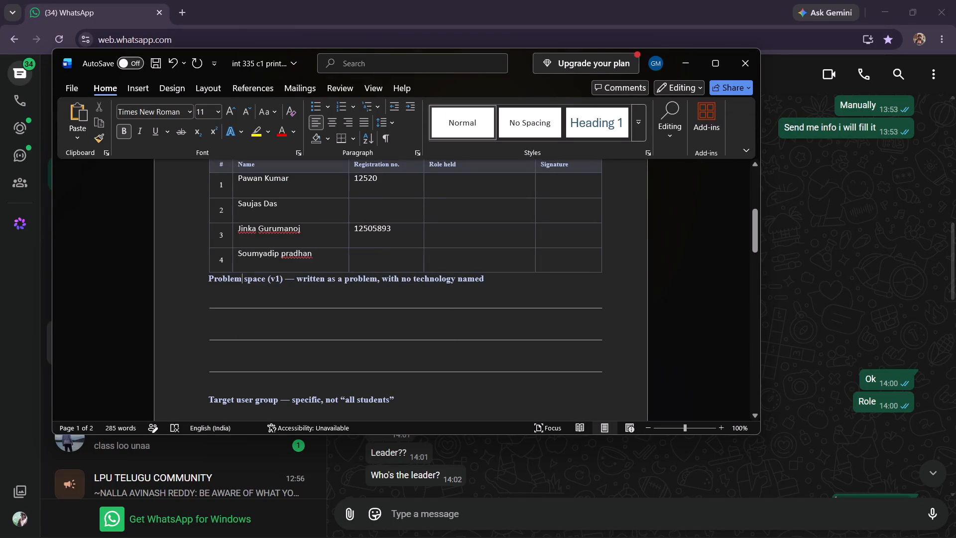
Paste the copied problem statement on college students' stress during examination weeks on a new line below the Problem space (v1) heading.
click(454, 345)
click(218, 300)
click(494, 286)
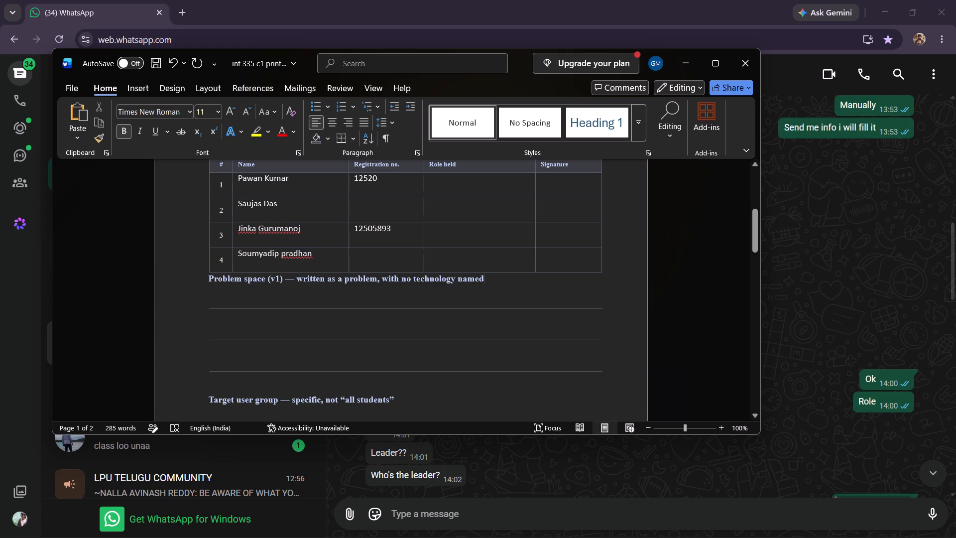
key(Return)
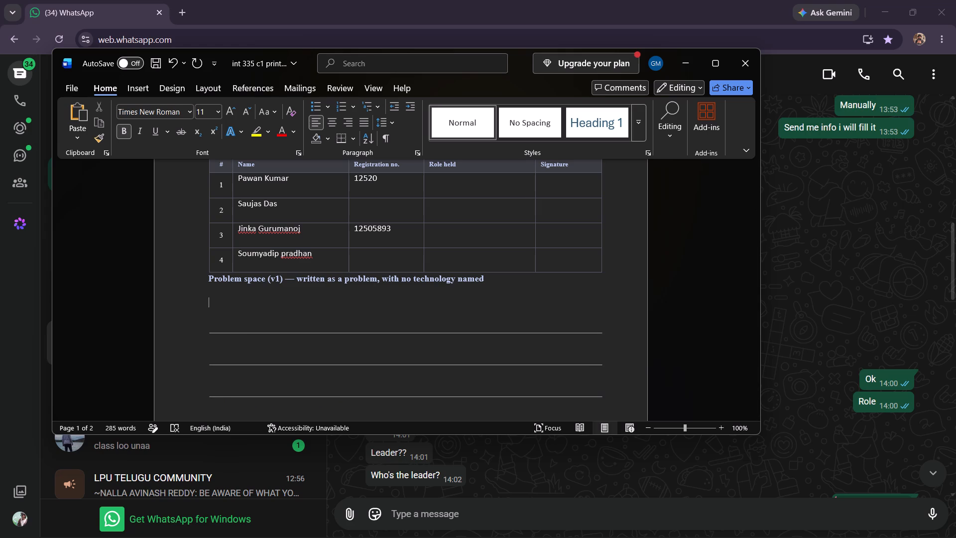
key(ctrl+v)
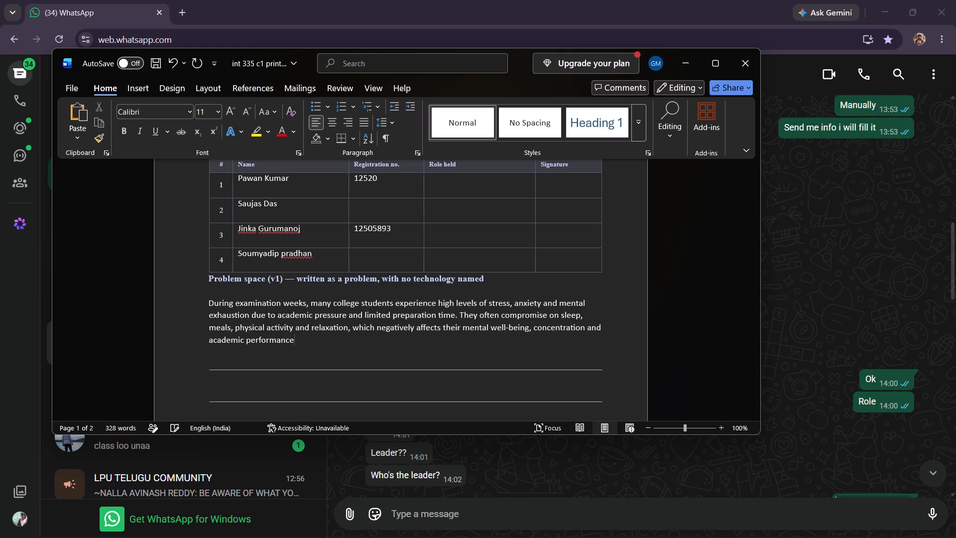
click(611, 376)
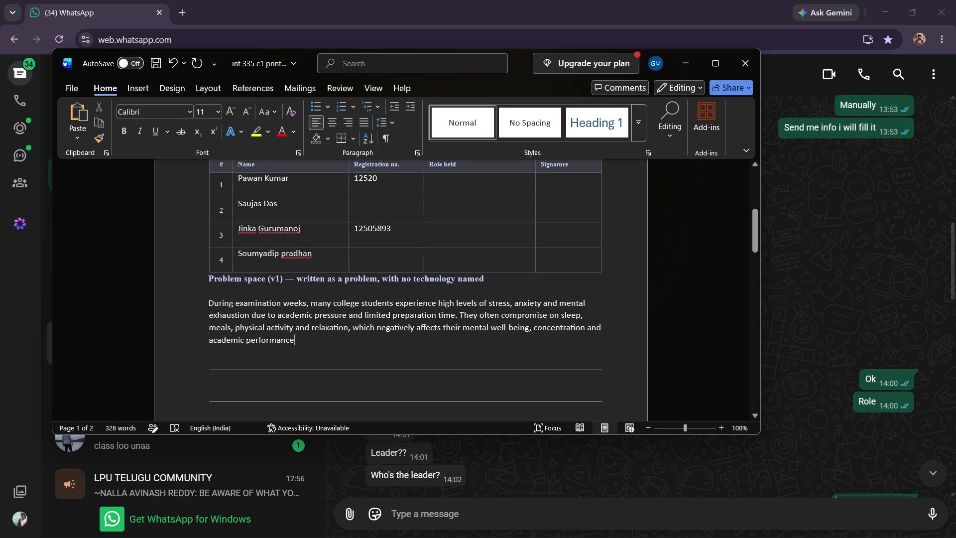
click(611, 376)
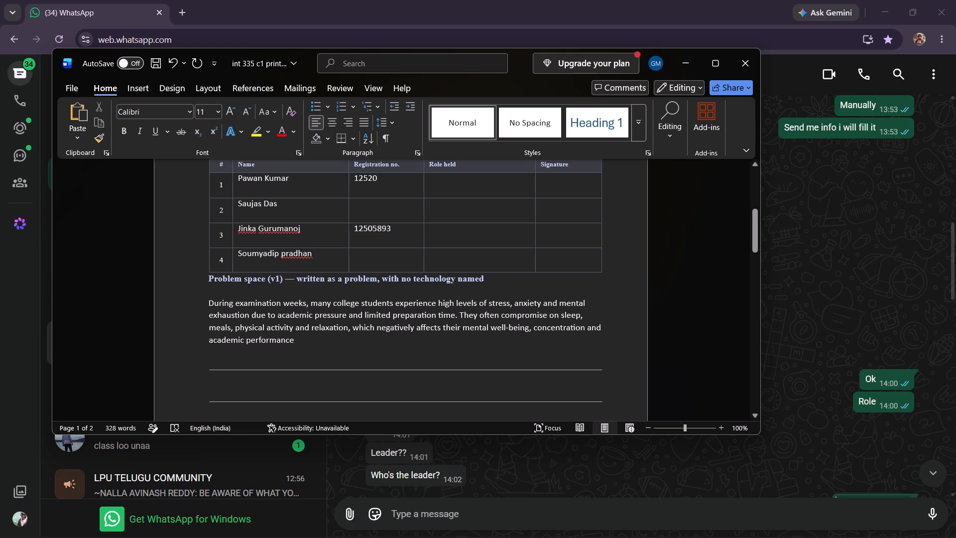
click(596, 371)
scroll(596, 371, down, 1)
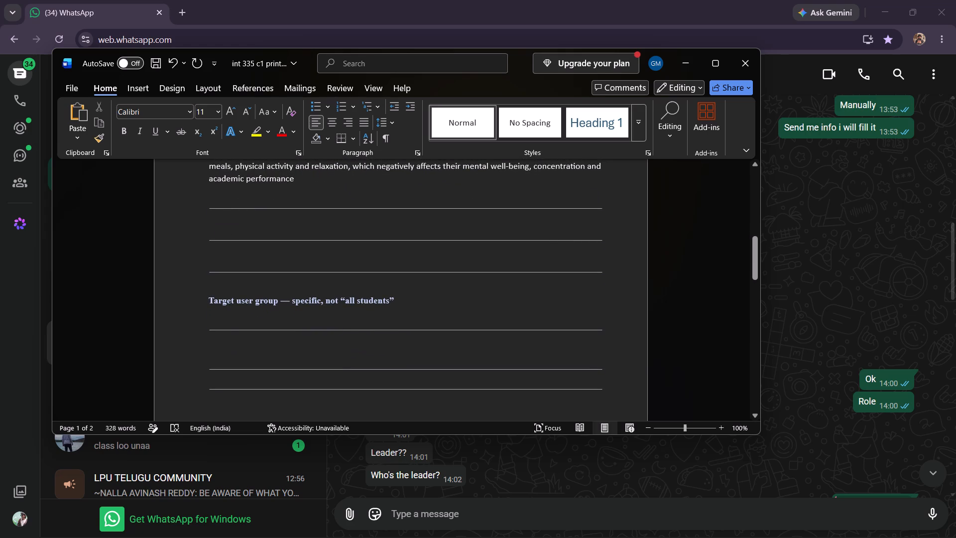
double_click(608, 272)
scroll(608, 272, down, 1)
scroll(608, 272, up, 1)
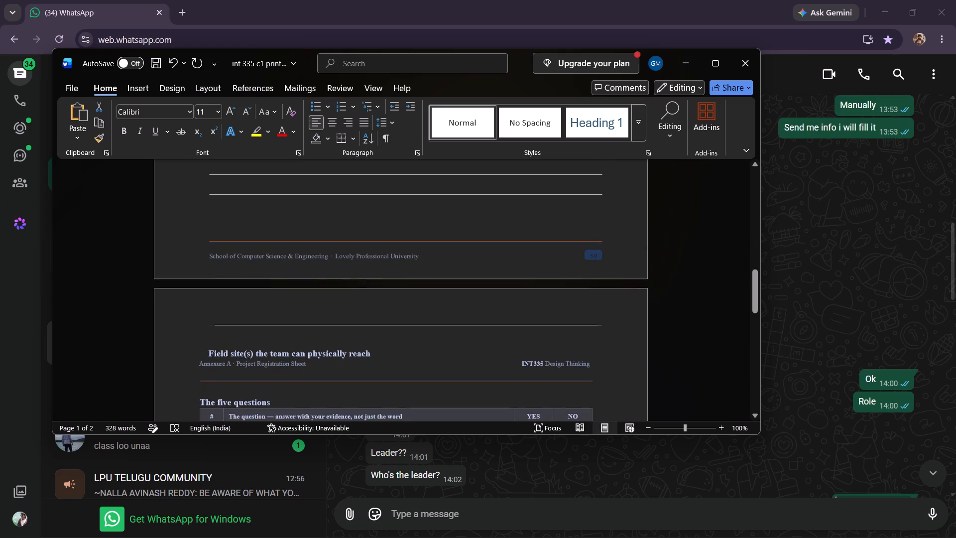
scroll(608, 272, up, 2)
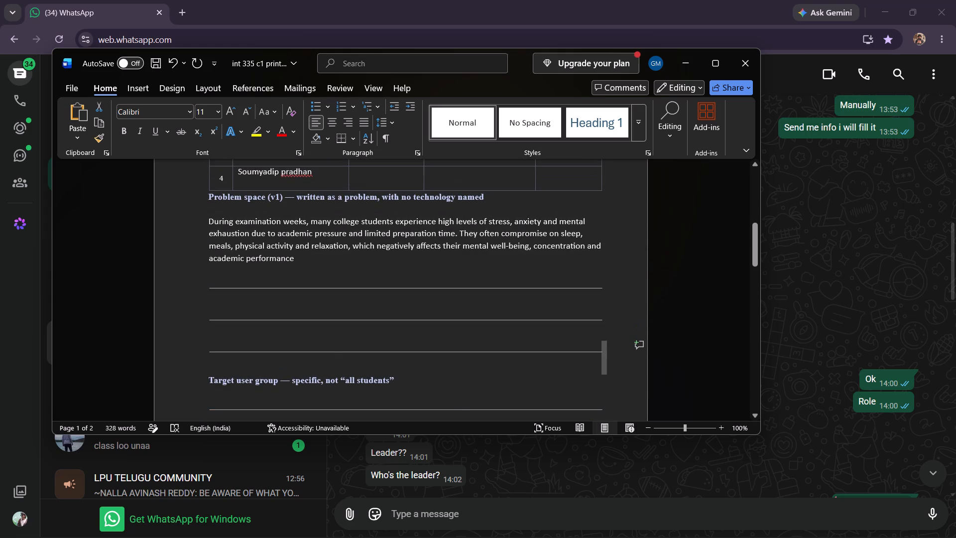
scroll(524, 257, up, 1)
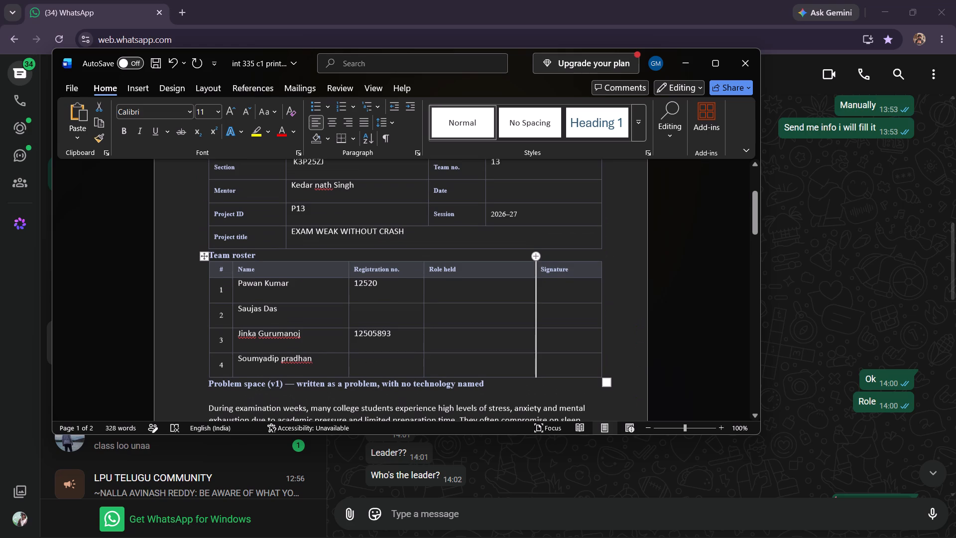
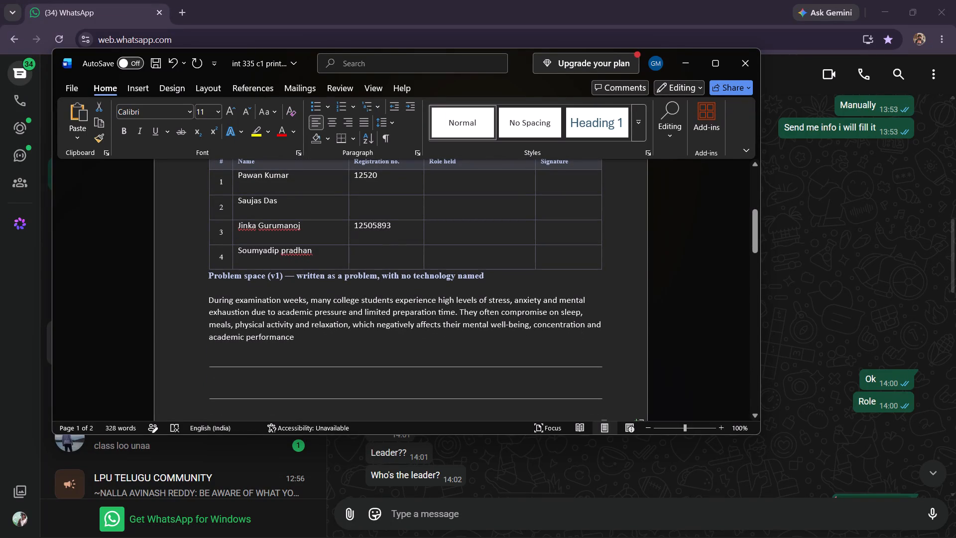
Copy the problem statement's line from "exhaustion due to academic pressure" through "sleep," and delete the word "mental" before it.
drag(587, 313, 238, 308)
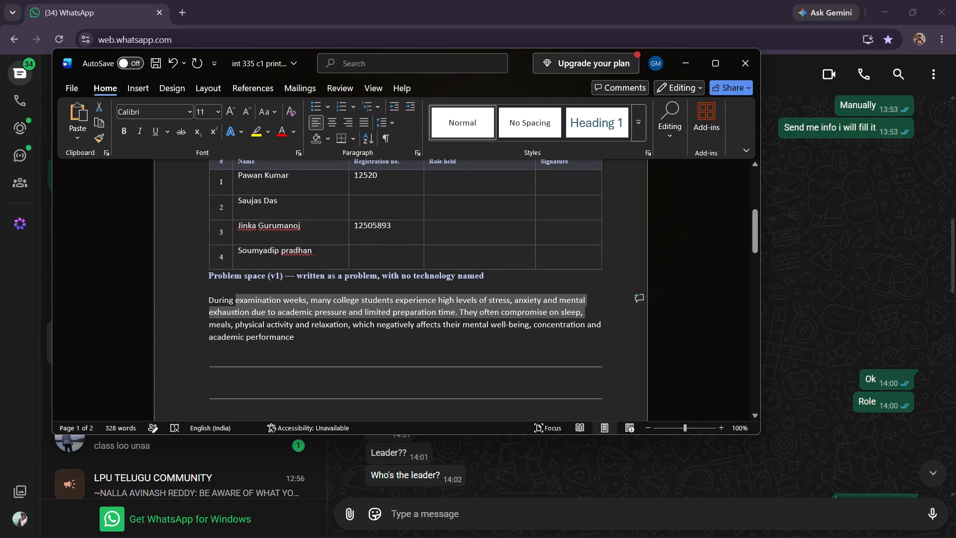
drag(238, 308, 208, 315)
key(ctrl+c)
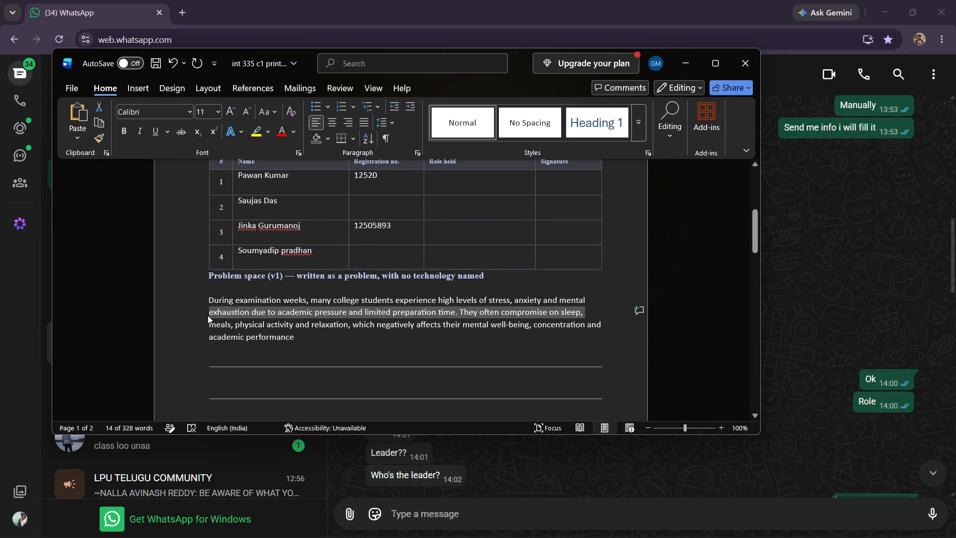
key(ctrl+BackSpace)
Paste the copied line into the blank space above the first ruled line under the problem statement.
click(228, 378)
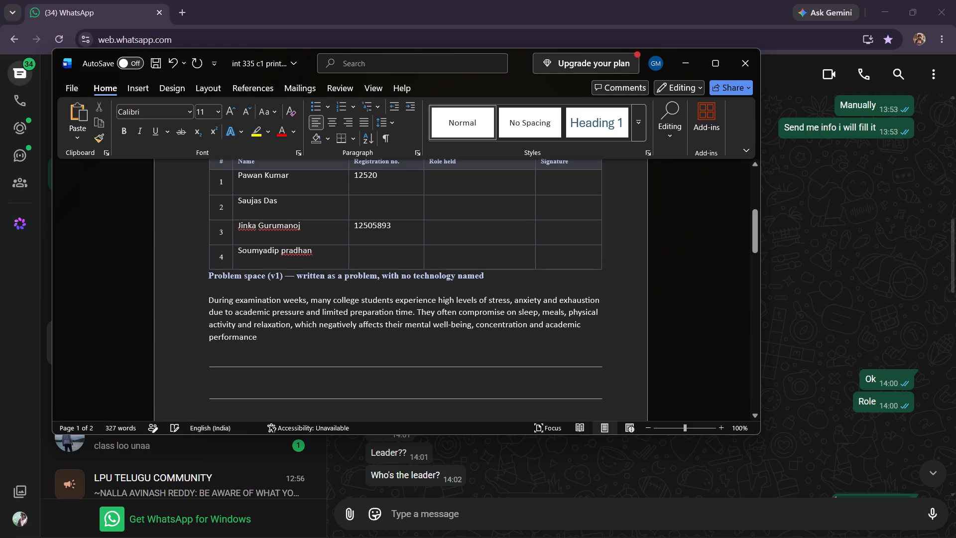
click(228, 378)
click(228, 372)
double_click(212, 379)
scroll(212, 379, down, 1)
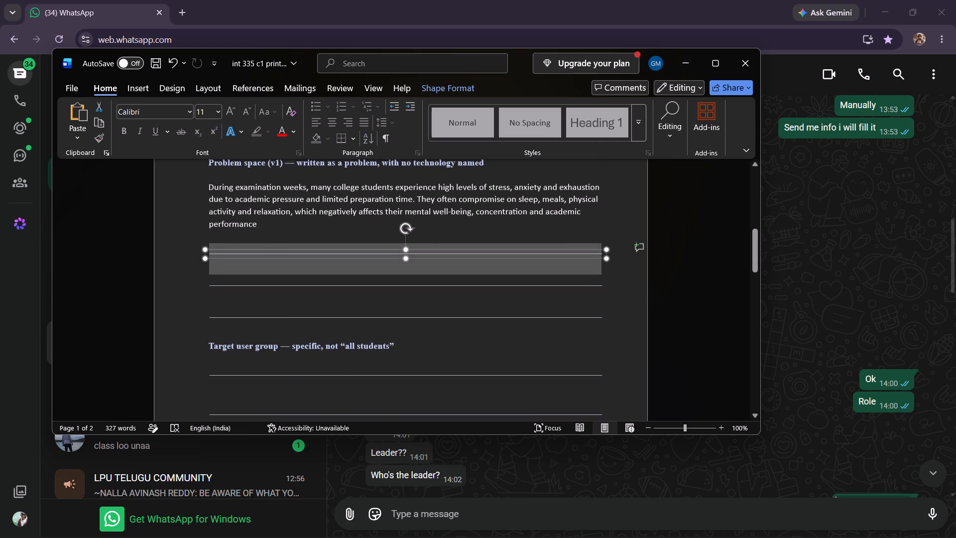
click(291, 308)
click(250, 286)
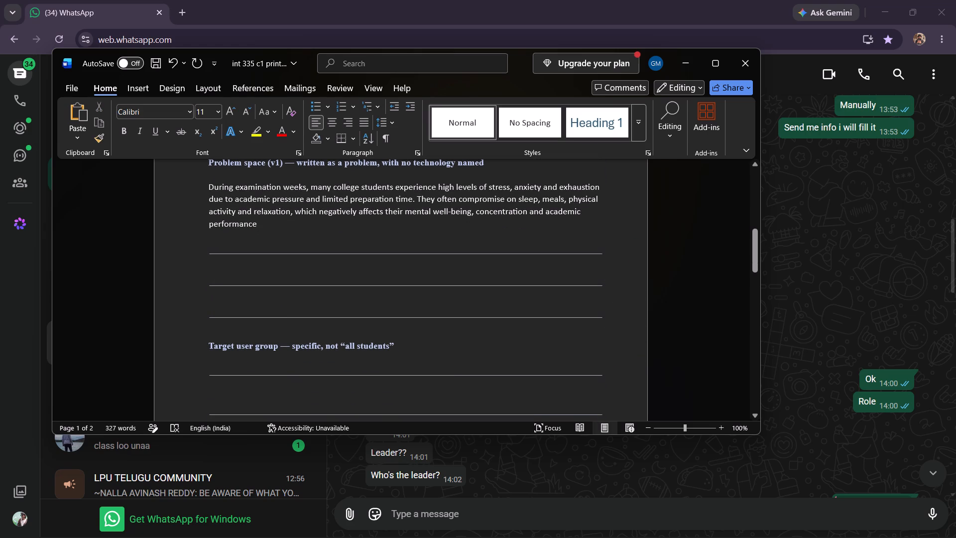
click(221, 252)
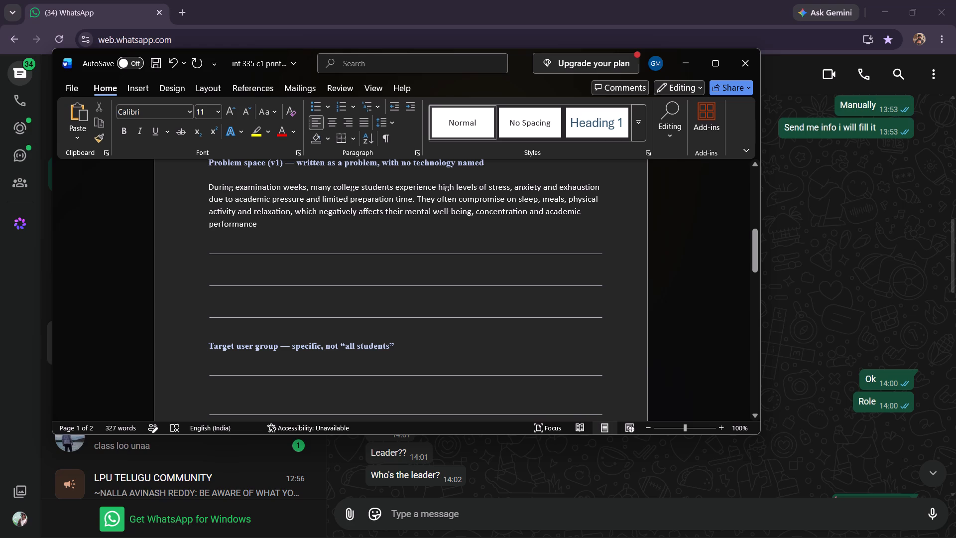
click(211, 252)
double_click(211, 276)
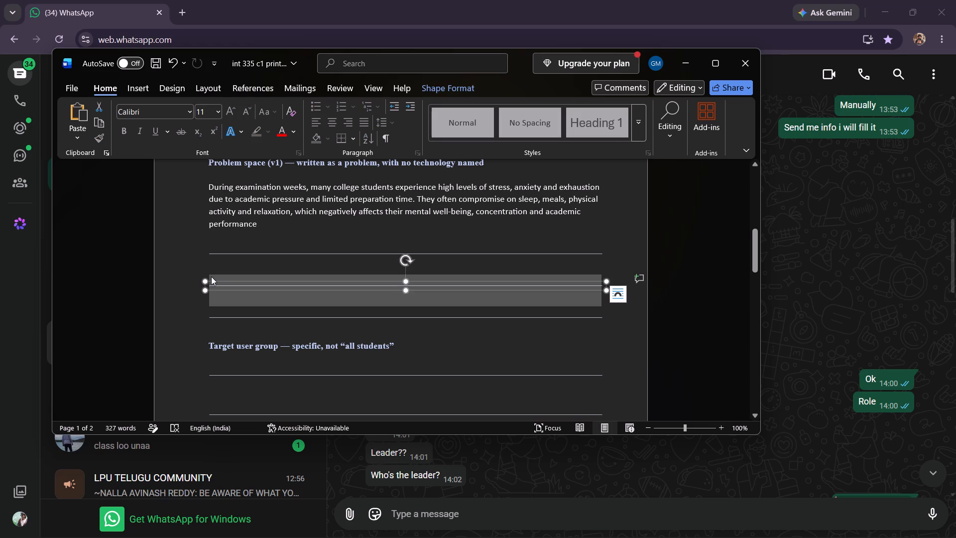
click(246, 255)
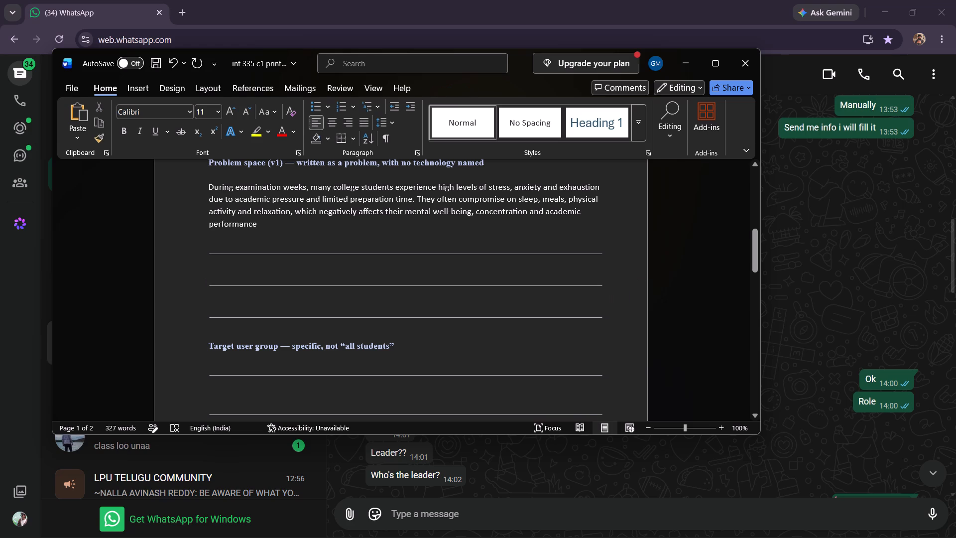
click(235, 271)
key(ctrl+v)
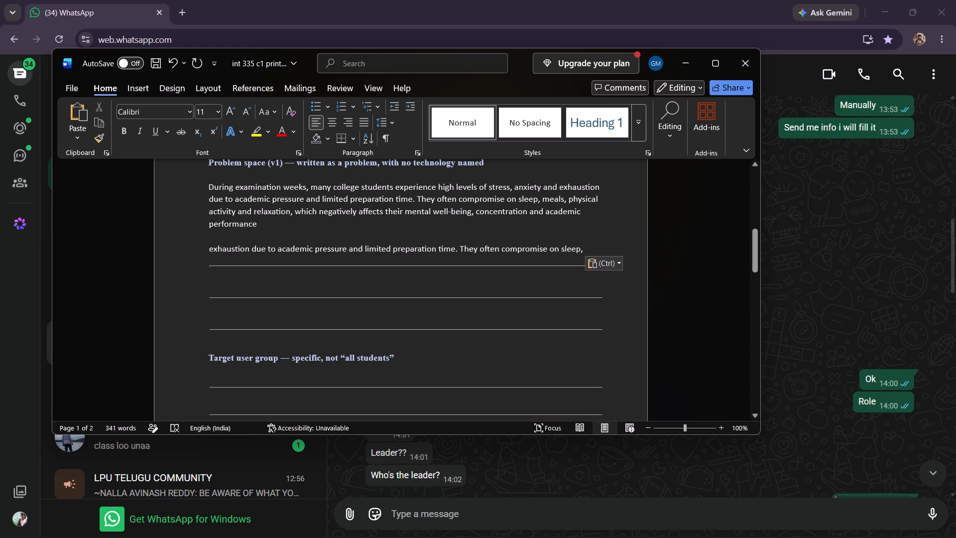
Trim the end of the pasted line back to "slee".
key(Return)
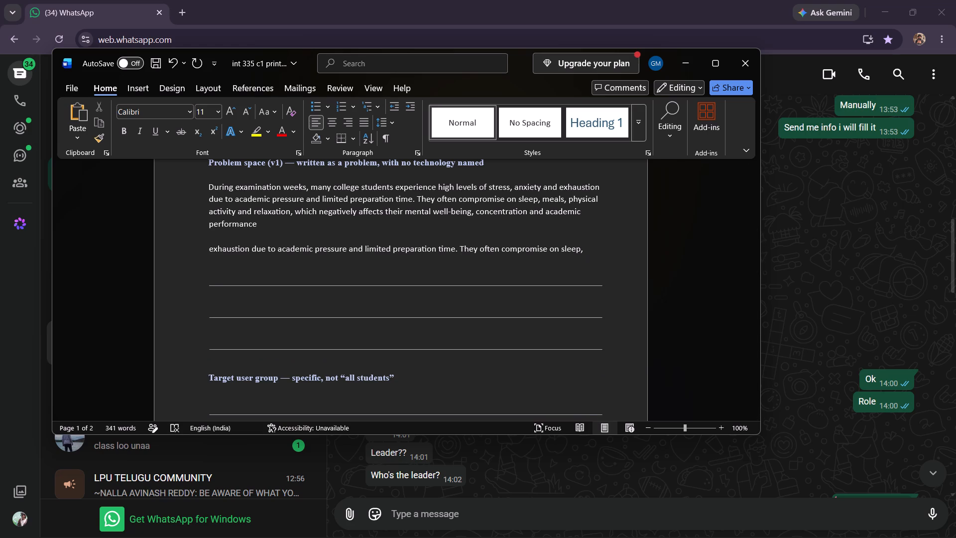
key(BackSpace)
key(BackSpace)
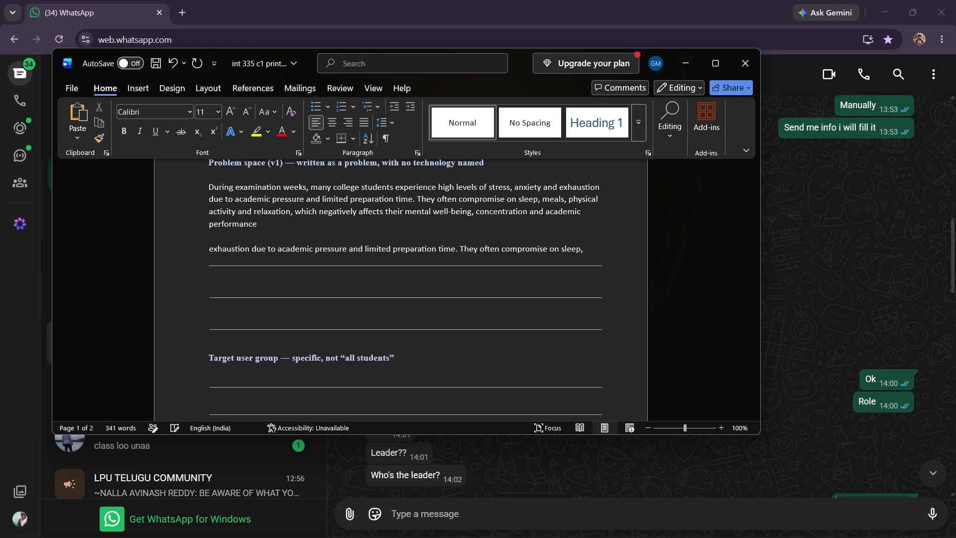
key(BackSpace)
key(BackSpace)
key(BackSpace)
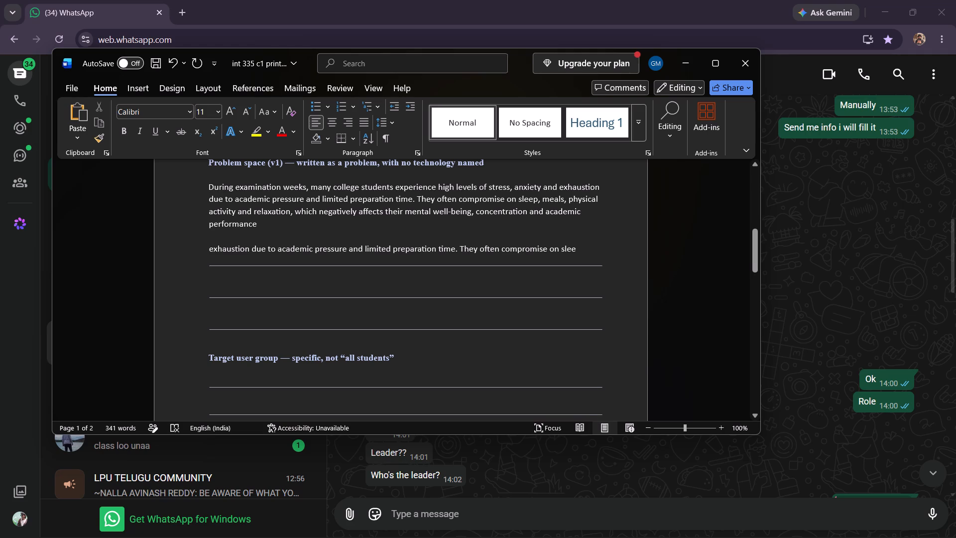
Delete all Problem space text after "anxiety and exhaustion", including the pasted line.
drag(577, 250, 224, 196)
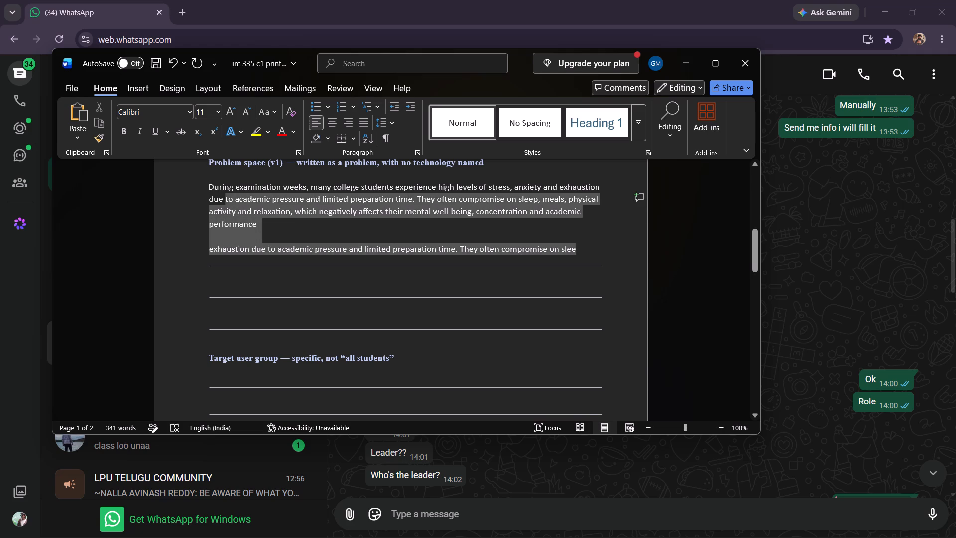
drag(224, 196, 215, 198)
key(BackSpace)
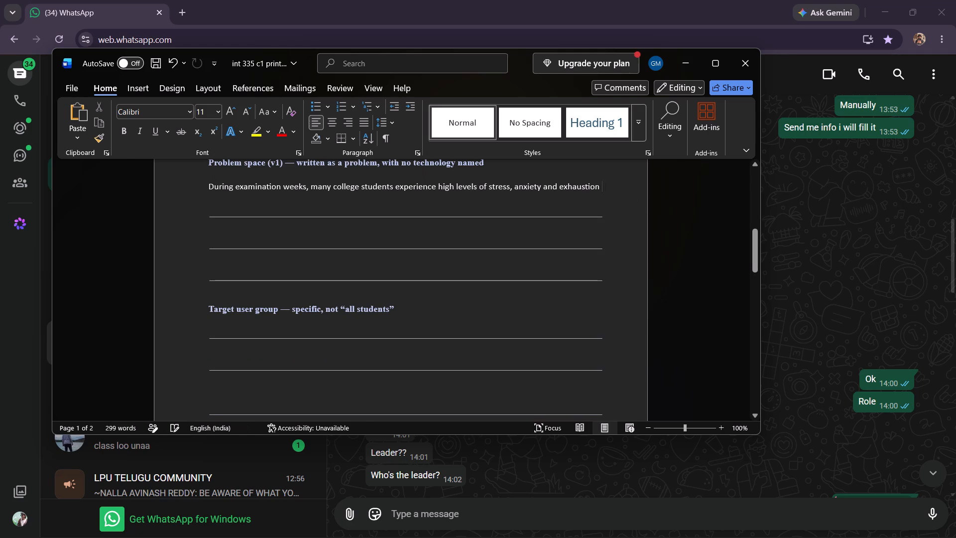
key(BackSpace)
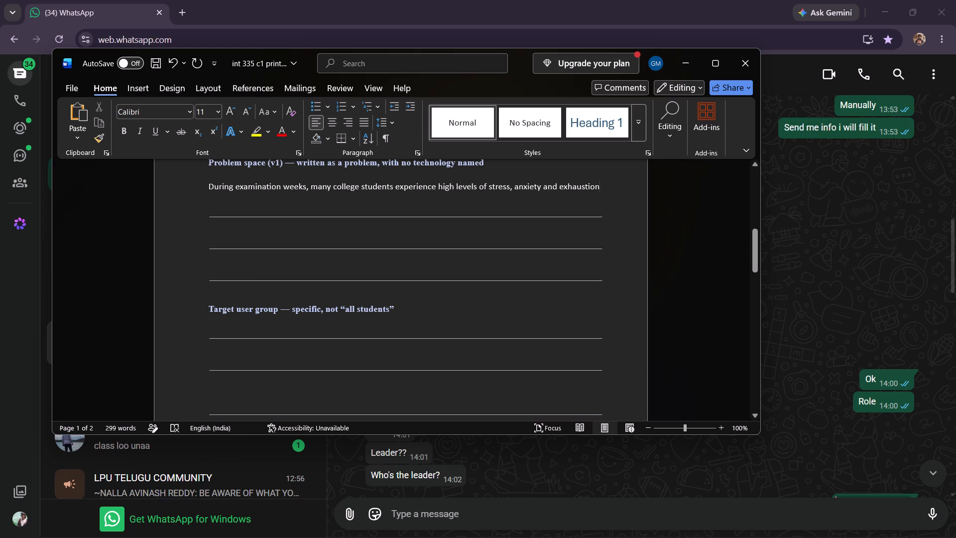
Remove the gap below the Problem space sentence so it sits directly on the first ruled line, still ending in "exhaustion".
click(204, 215)
key(BackSpace)
key(BackSpace)
key(BackSpace)
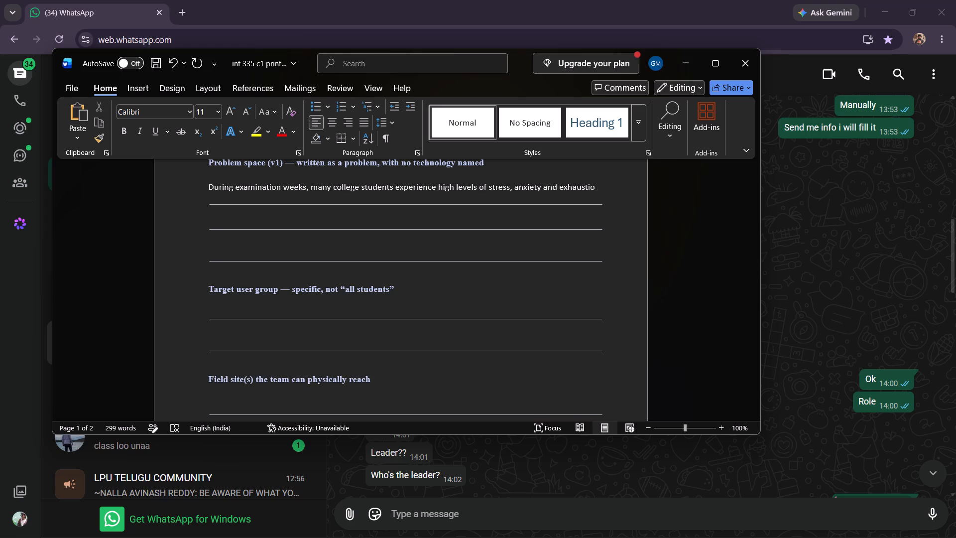
key(n)
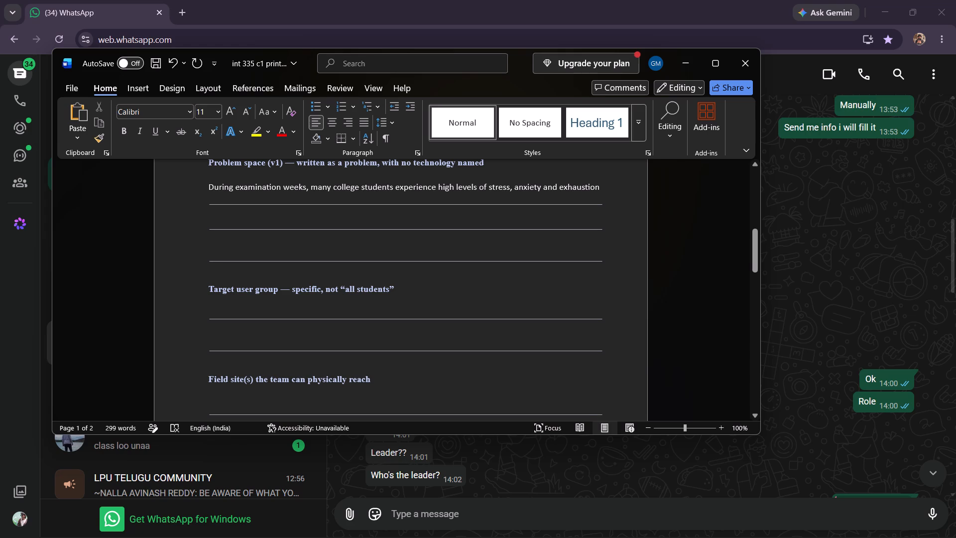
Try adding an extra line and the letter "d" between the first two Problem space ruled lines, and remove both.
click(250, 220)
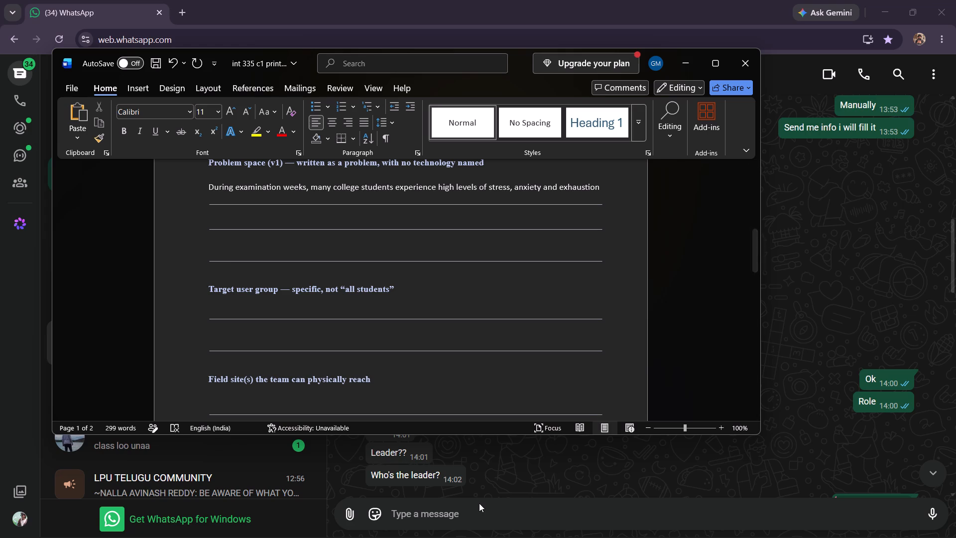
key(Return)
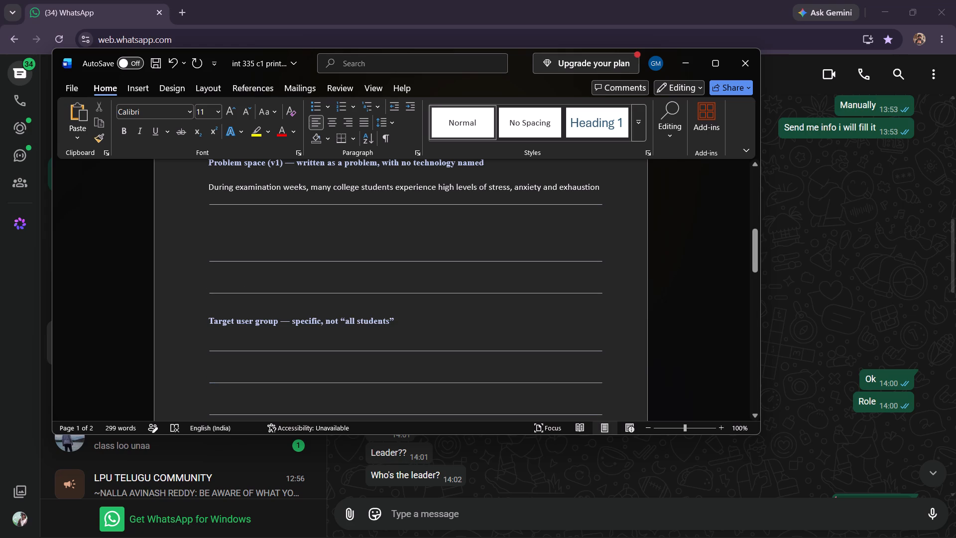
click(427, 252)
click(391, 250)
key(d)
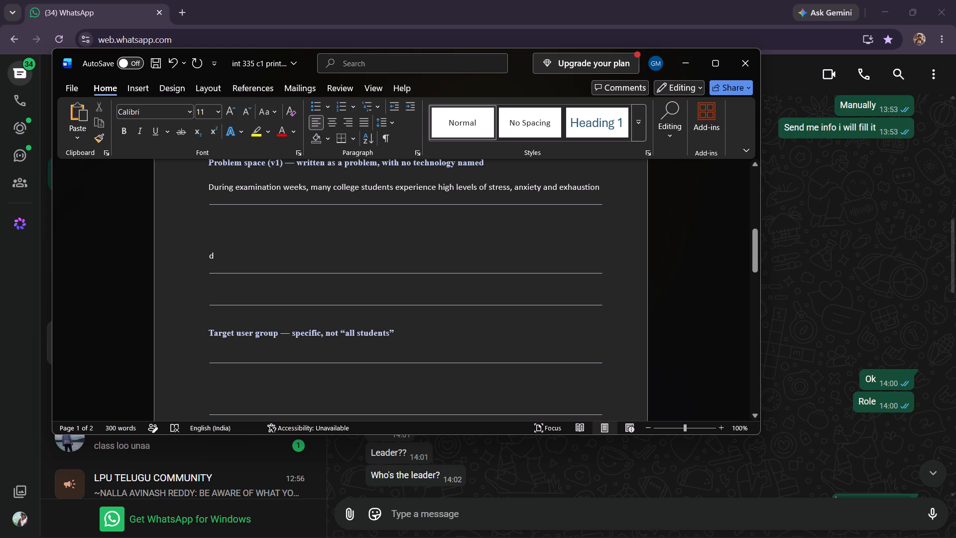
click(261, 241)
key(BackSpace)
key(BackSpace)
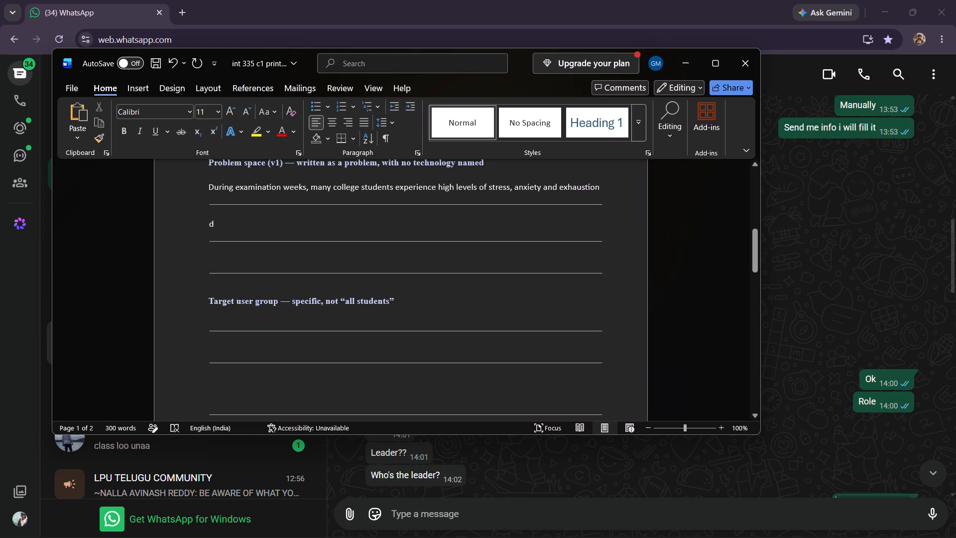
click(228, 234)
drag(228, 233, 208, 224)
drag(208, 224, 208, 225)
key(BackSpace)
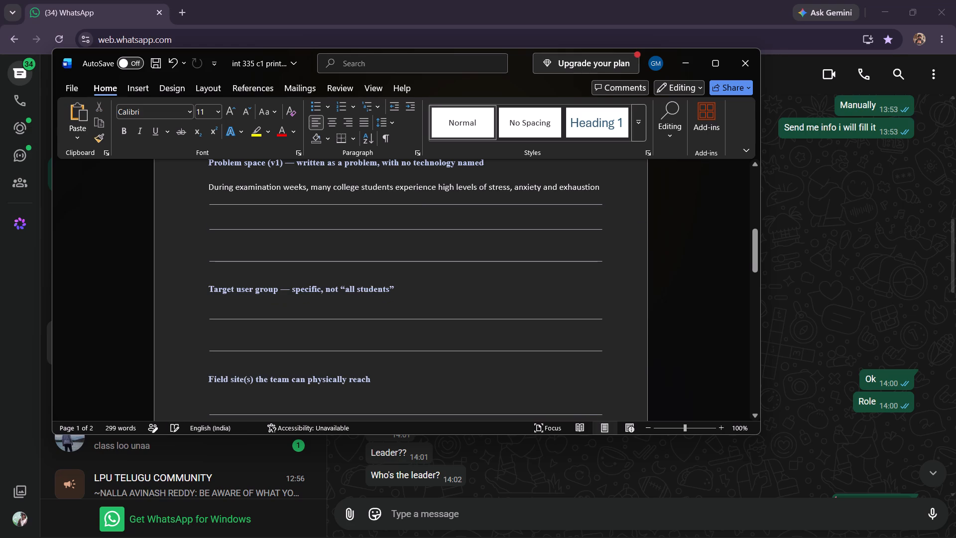
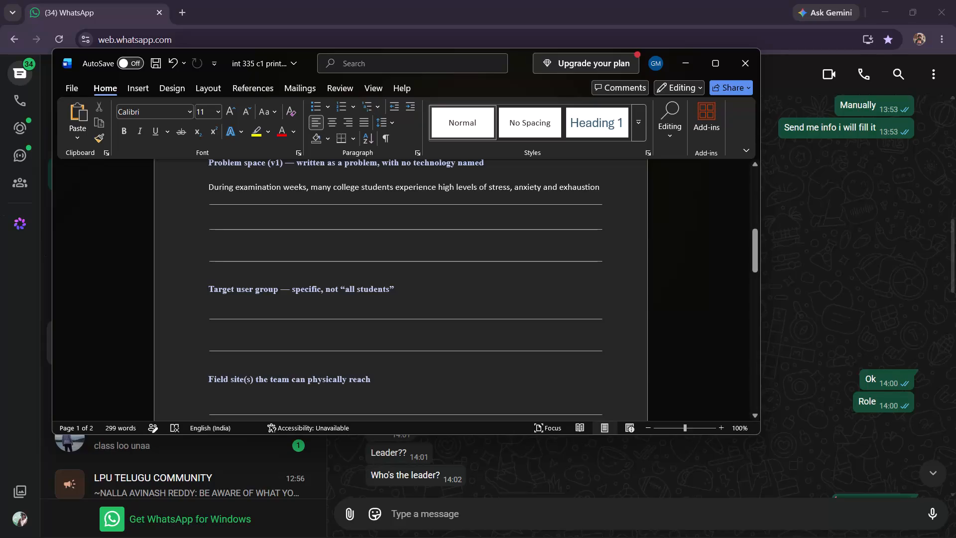
Review the registration sheet from the five questions and Mentor decision back to the project details and Team roster for remaining blanks.
scroll(634, 281, down, 3)
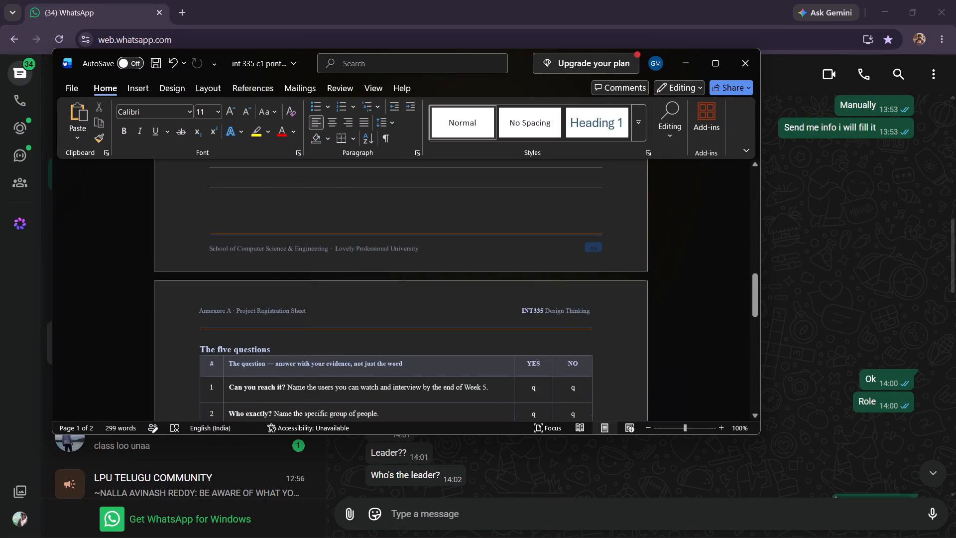
scroll(634, 281, down, 3)
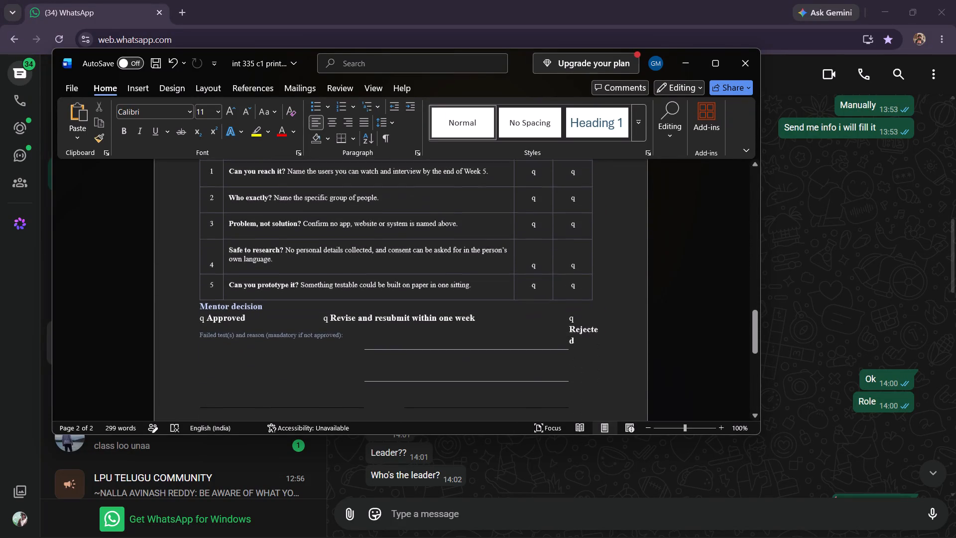
scroll(634, 281, down, 1)
scroll(634, 281, up, 4)
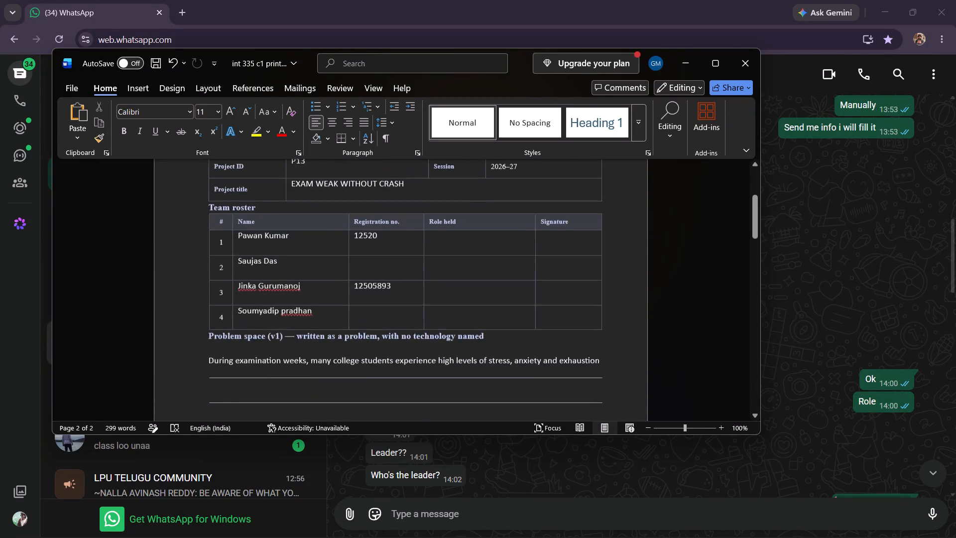
scroll(634, 281, up, 2)
scroll(634, 281, down, 1)
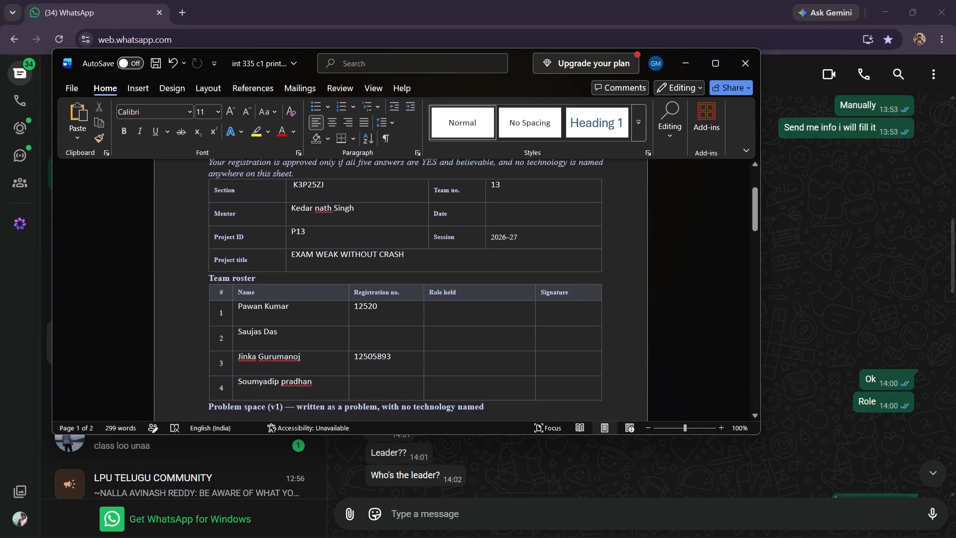
scroll(634, 281, down, 1)
scroll(634, 281, up, 1)
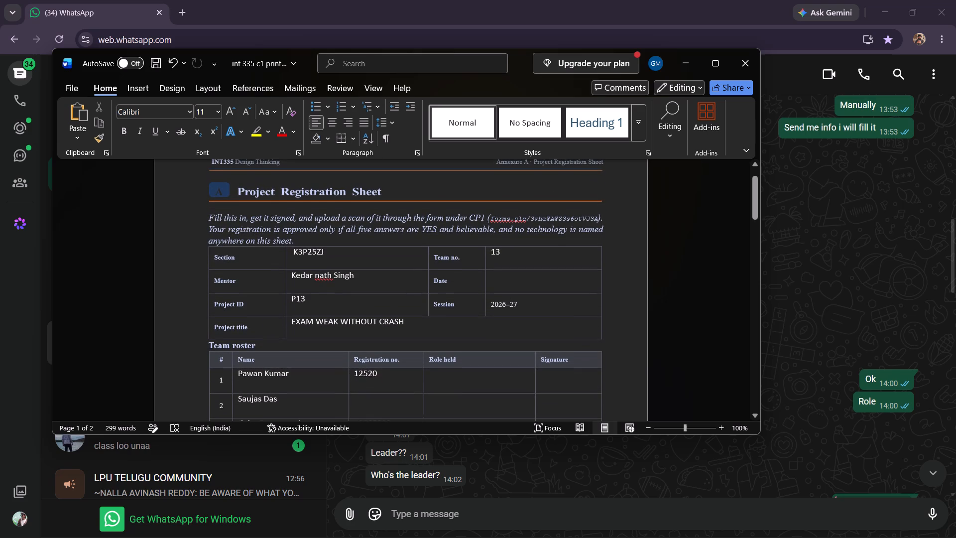
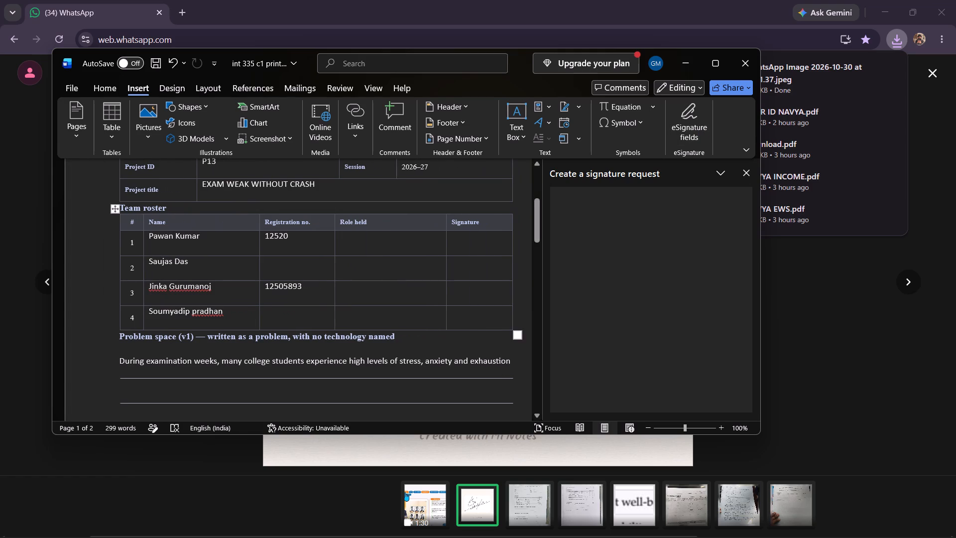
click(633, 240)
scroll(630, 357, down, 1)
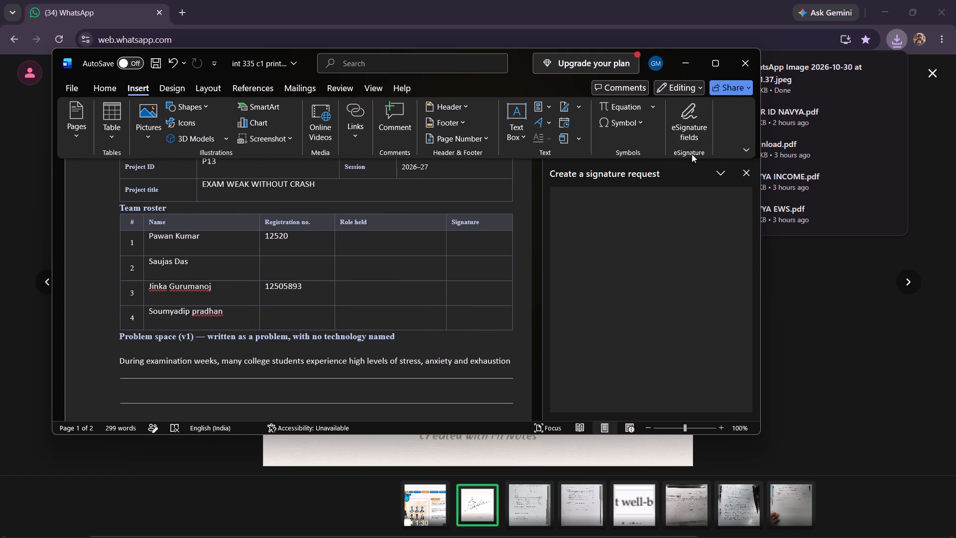
Dismiss the signature request being created beside the registration sheet.
click(745, 171)
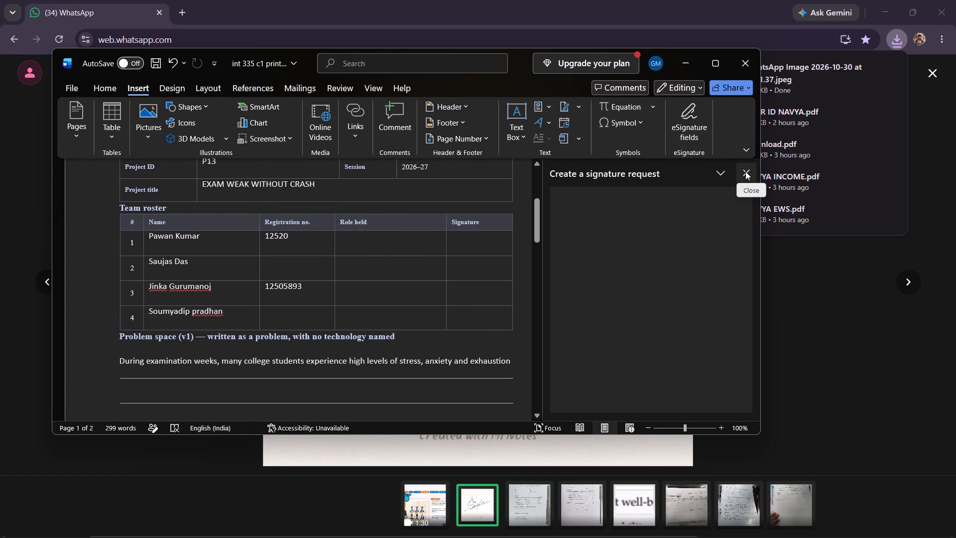
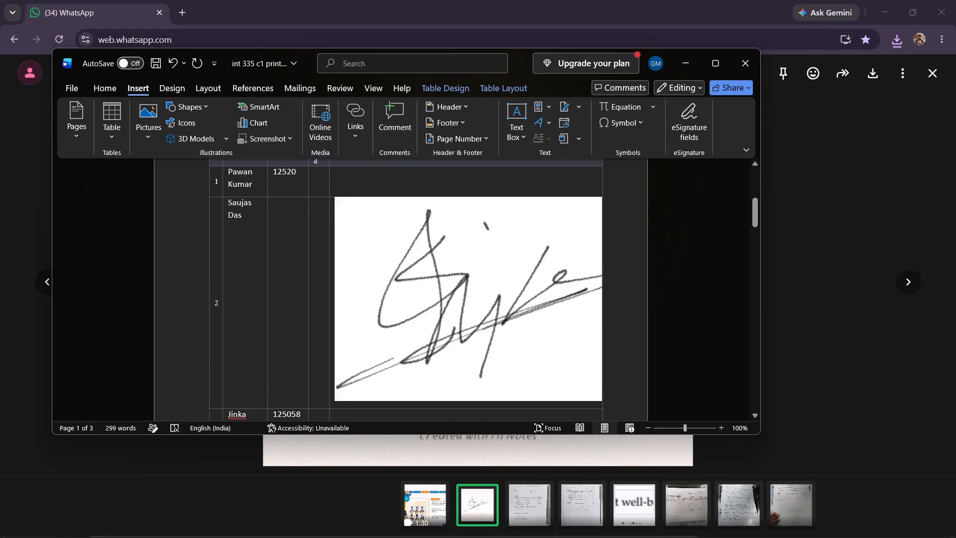
Shrink the oversized signature picture in row 2 of the registration table, scaling it down from its corner.
drag(601, 400, 476, 242)
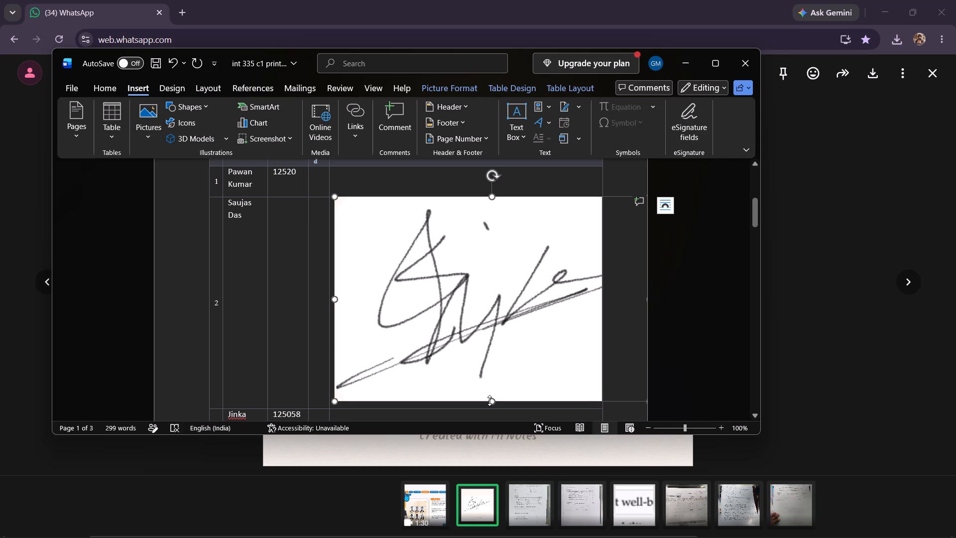
Shrink the signature picture in the roster's second member row in height and width until it fits a single-line cell of the signature column.
drag(489, 401, 483, 244)
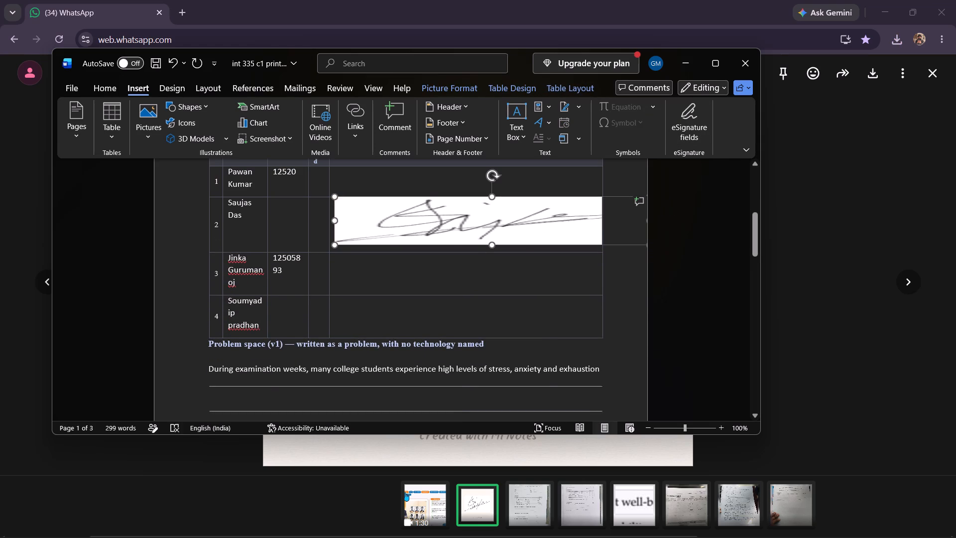
drag(483, 244, 488, 230)
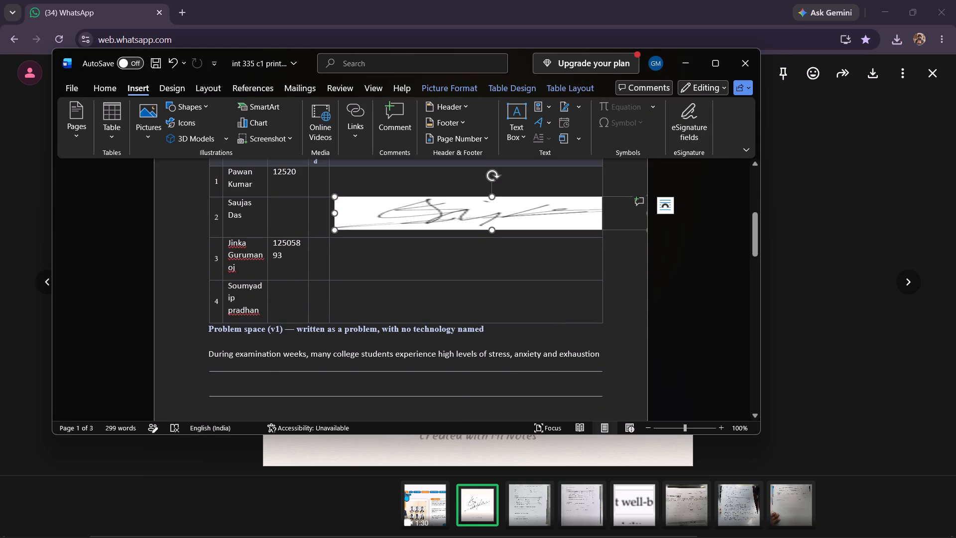
drag(645, 212, 524, 211)
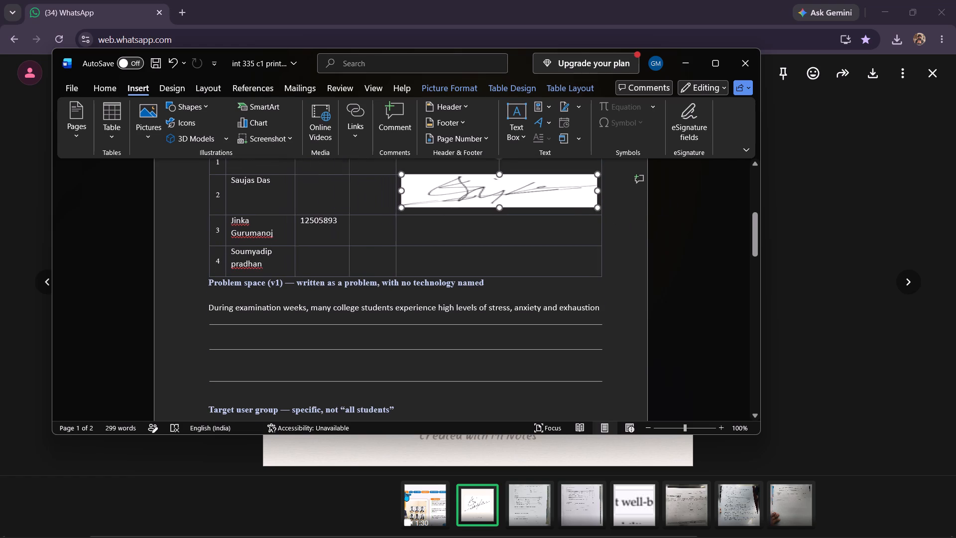
drag(524, 211, 427, 222)
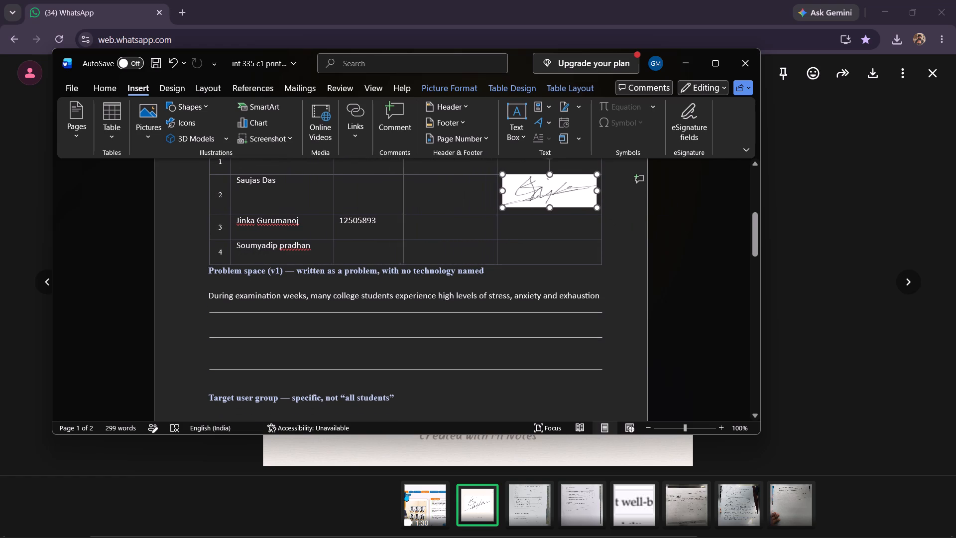
drag(427, 222, 407, 229)
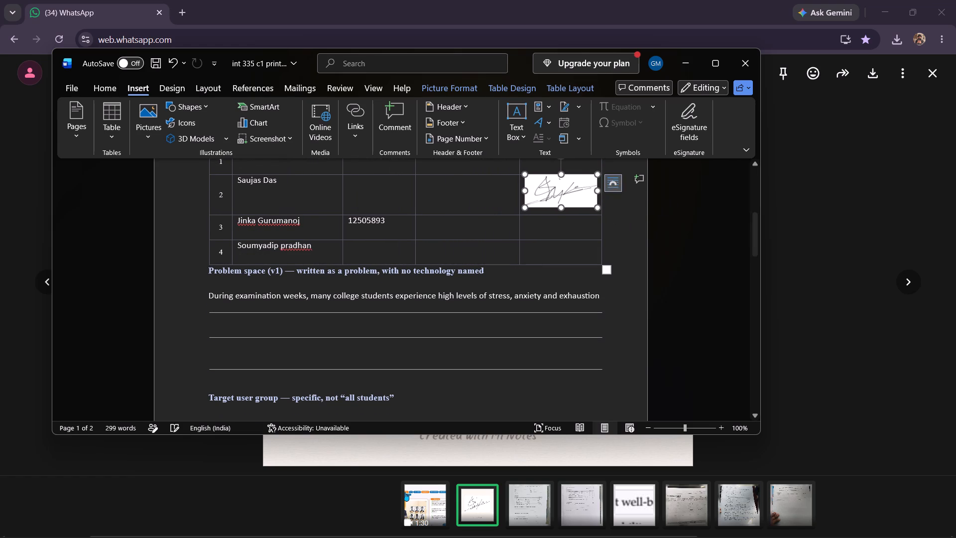
drag(560, 208, 557, 190)
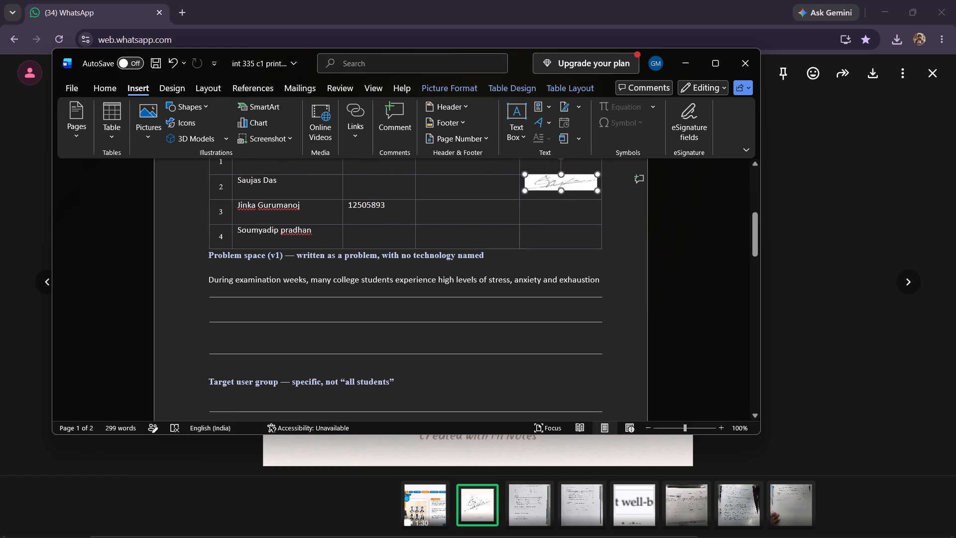
drag(557, 190, 556, 190)
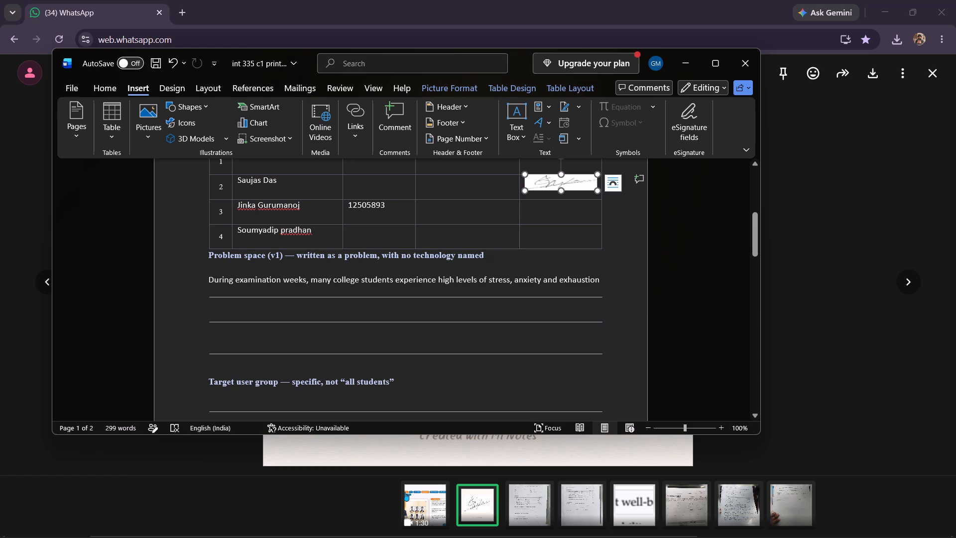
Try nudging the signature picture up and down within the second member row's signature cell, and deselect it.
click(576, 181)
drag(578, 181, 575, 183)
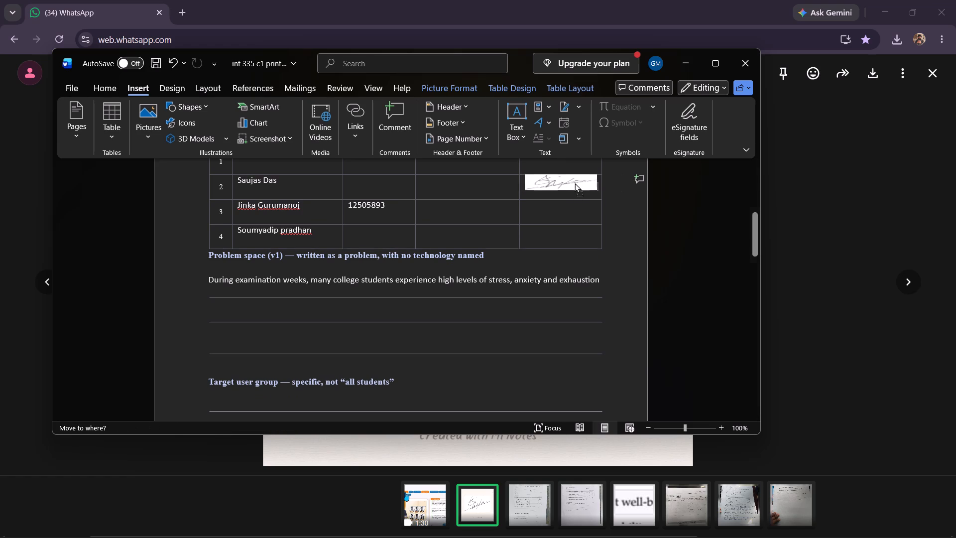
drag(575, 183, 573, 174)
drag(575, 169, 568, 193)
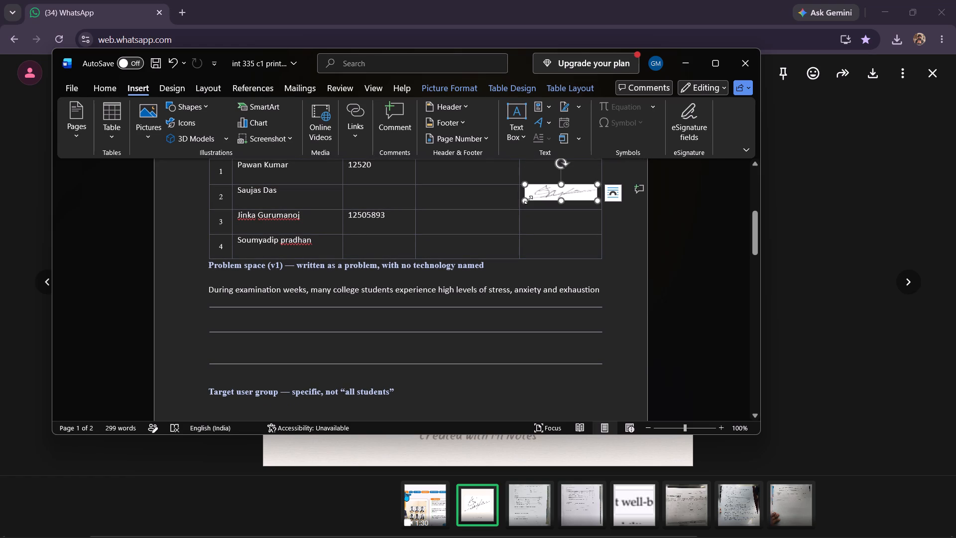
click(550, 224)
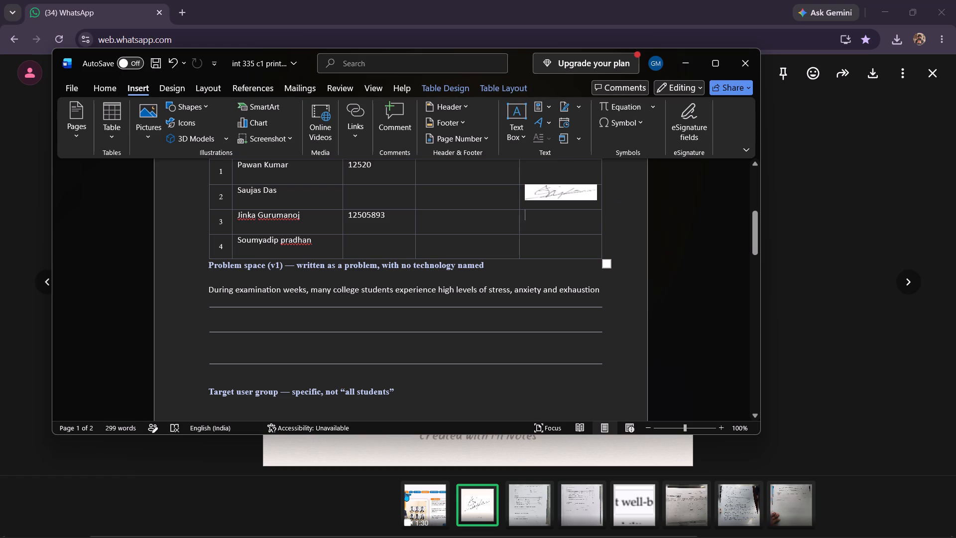
Fine-tune the height of the second member row's signature picture from its lower edge within the signature cell.
click(571, 195)
drag(558, 200, 558, 201)
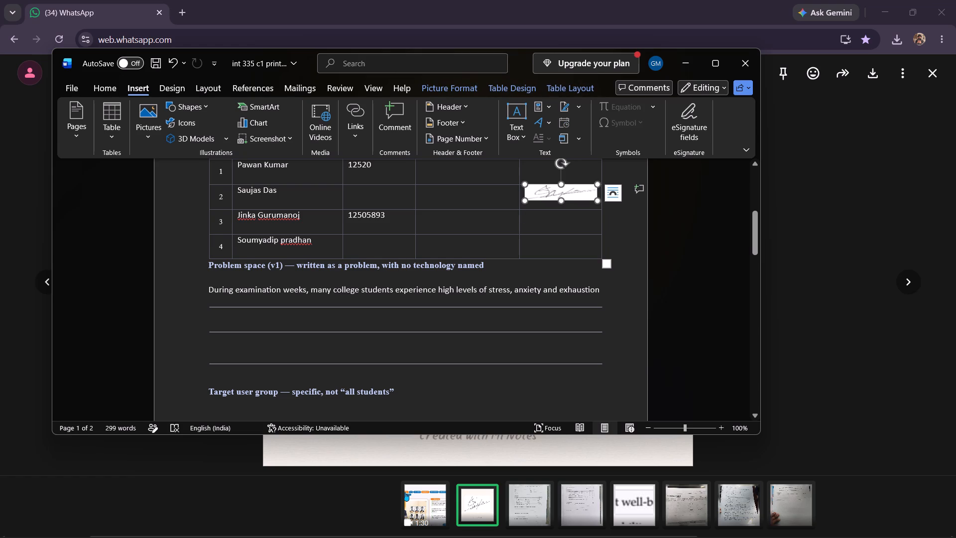
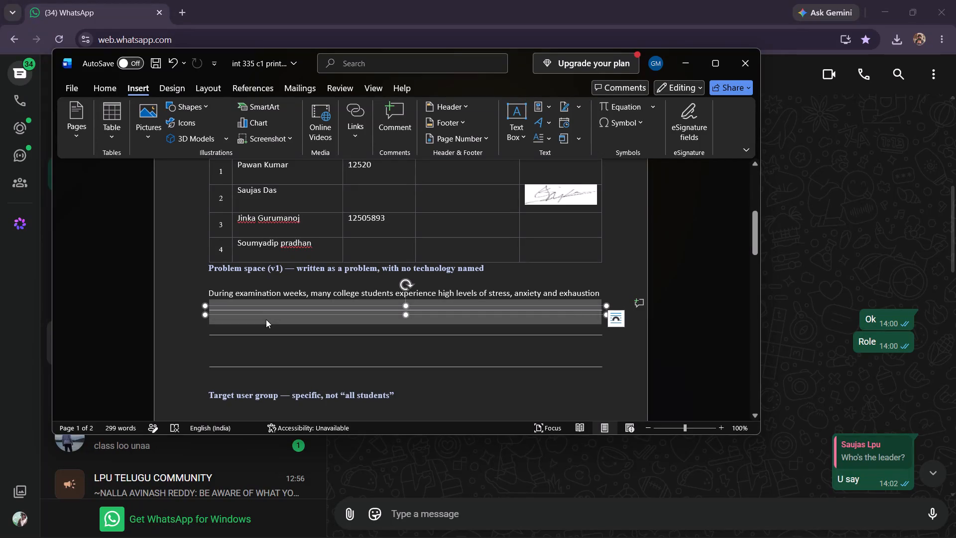
Paste the copied text from "due to academic pressure" through "sleep, meals," onto the second Problem space line, closing the gap above it.
click(232, 326)
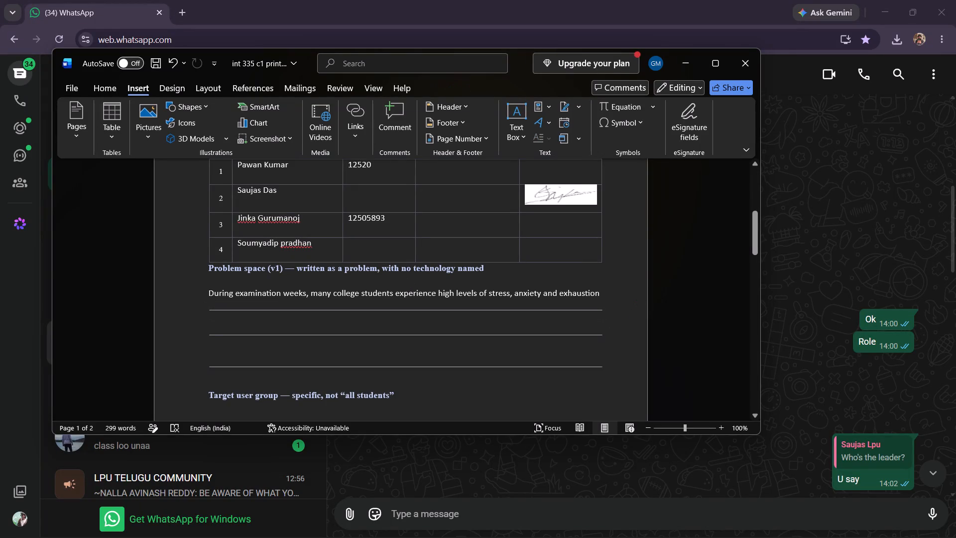
click(210, 332)
key(ctrl+v)
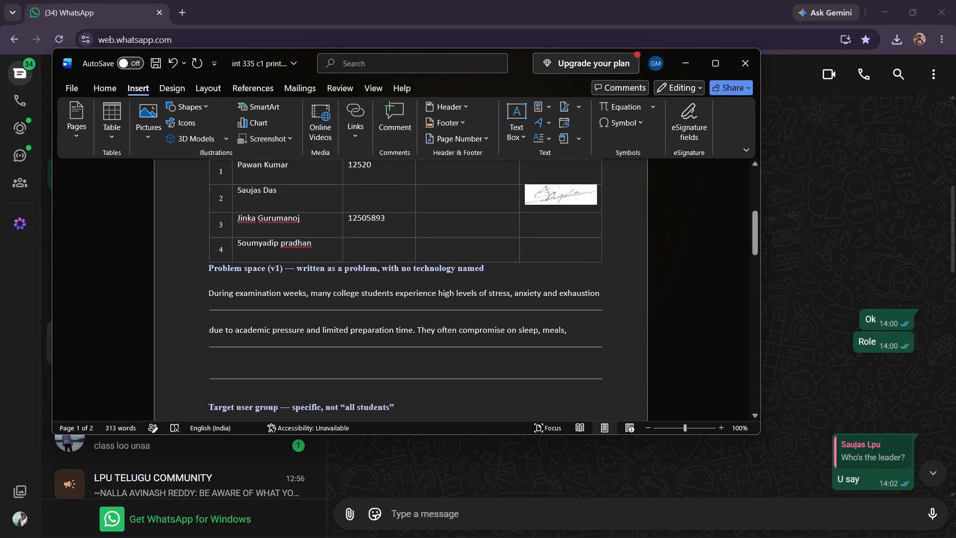
click(221, 318)
click(207, 329)
key(BackSpace)
key(BackSpace)
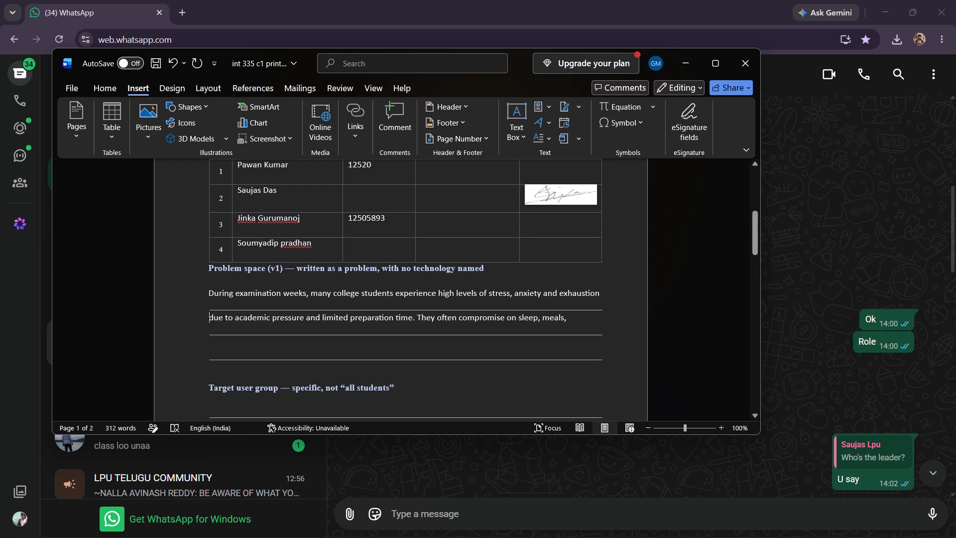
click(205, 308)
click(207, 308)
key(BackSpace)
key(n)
Place the cursor after "meals," and arrange the document side by side with the WhatsApp chat.
click(577, 322)
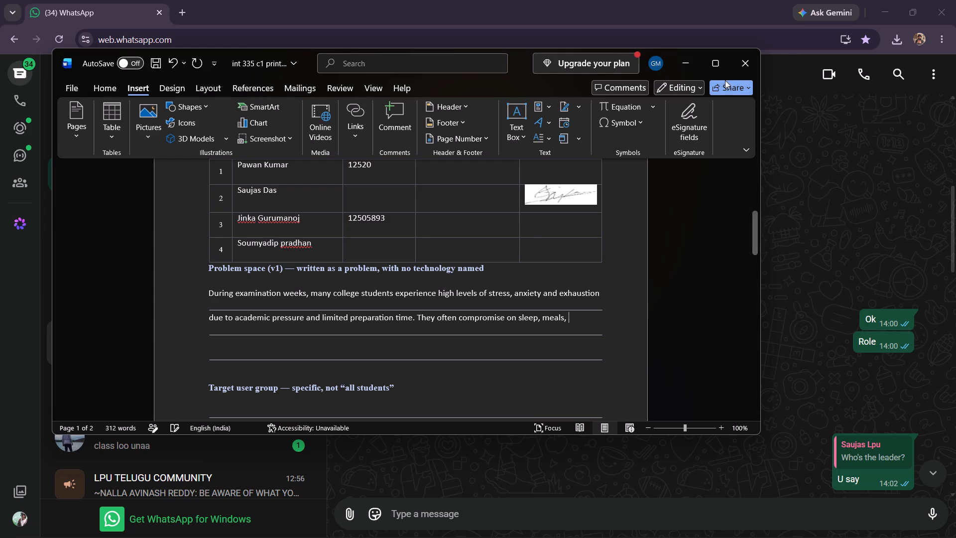
click(670, 101)
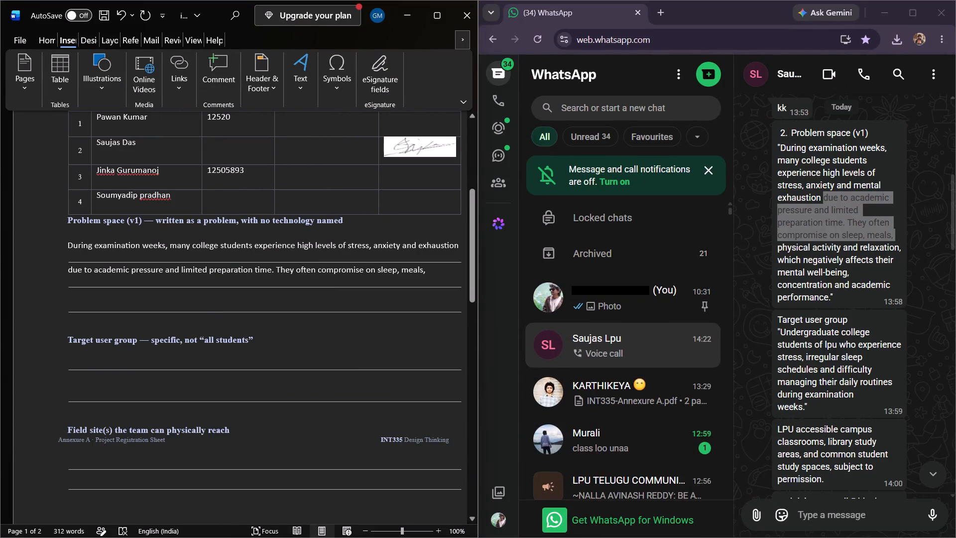
Add "physical" directly after "meals," with no space between them, keeping the second Problem space text on one line.
key(BackSpace)
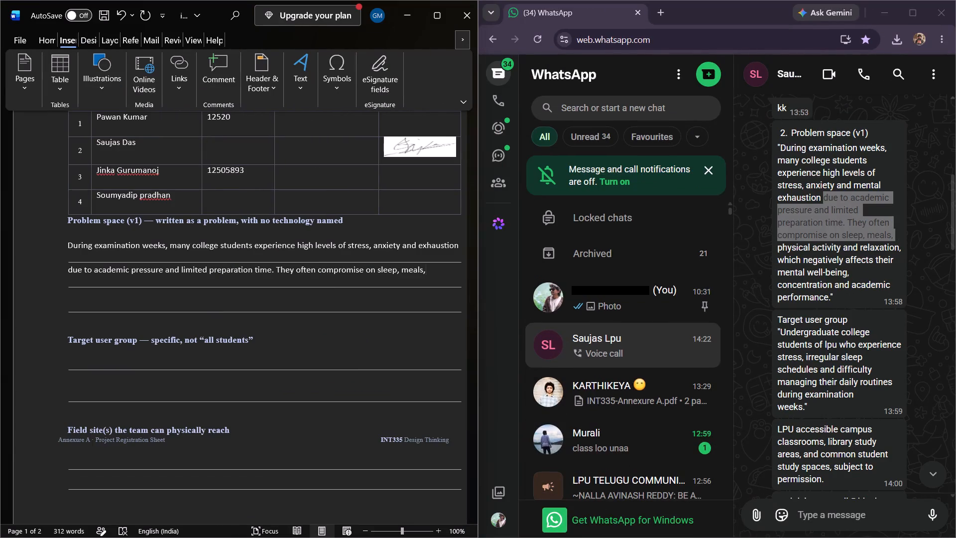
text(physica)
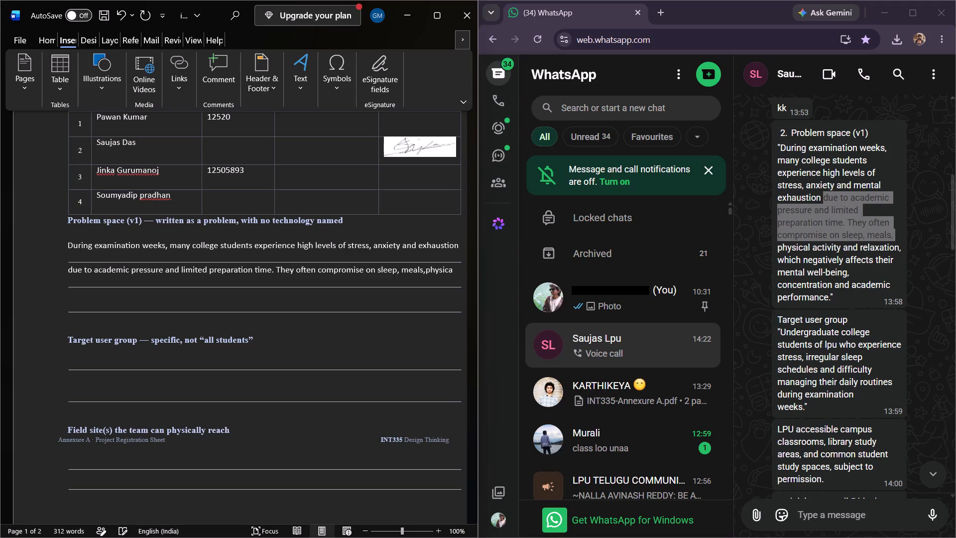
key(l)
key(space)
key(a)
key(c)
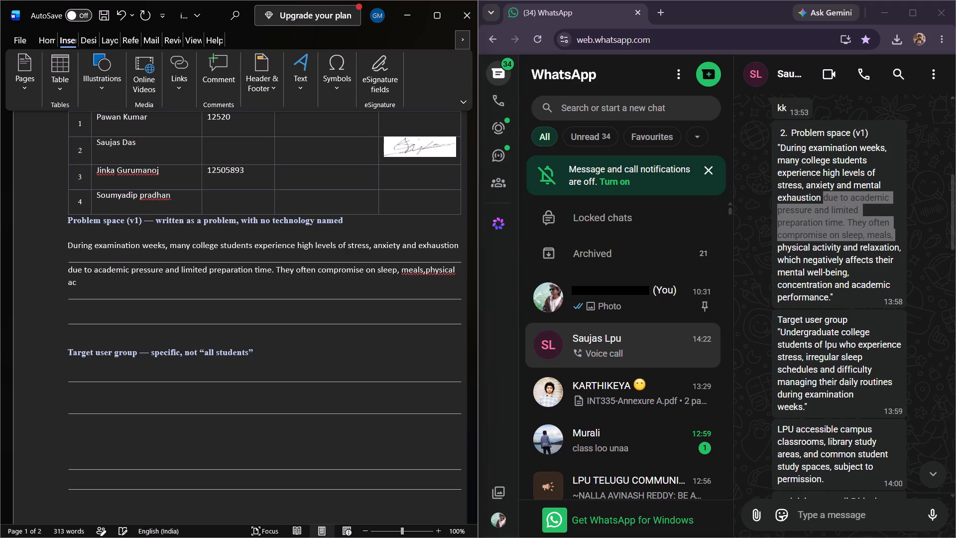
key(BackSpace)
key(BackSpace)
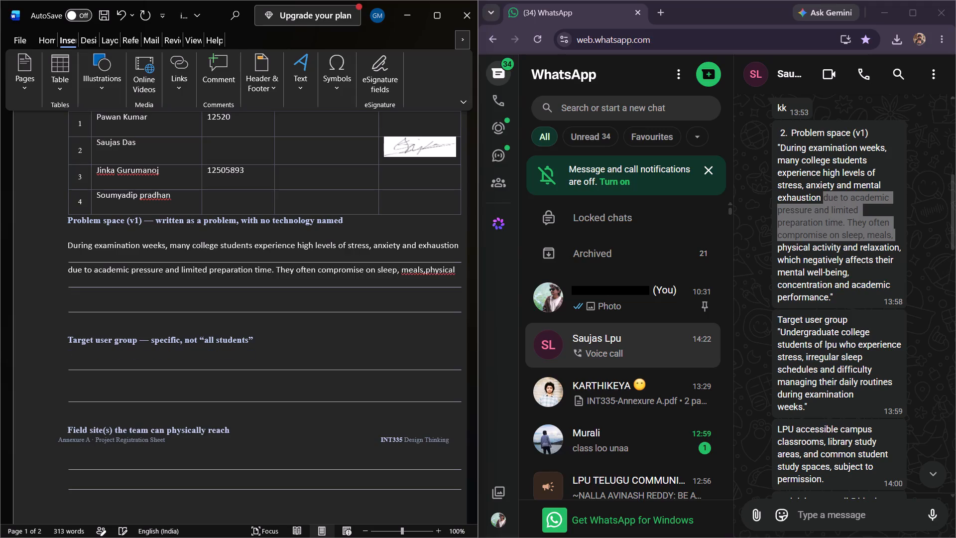
Place the cursor on the blank third line of the Problem space section.
click(168, 301)
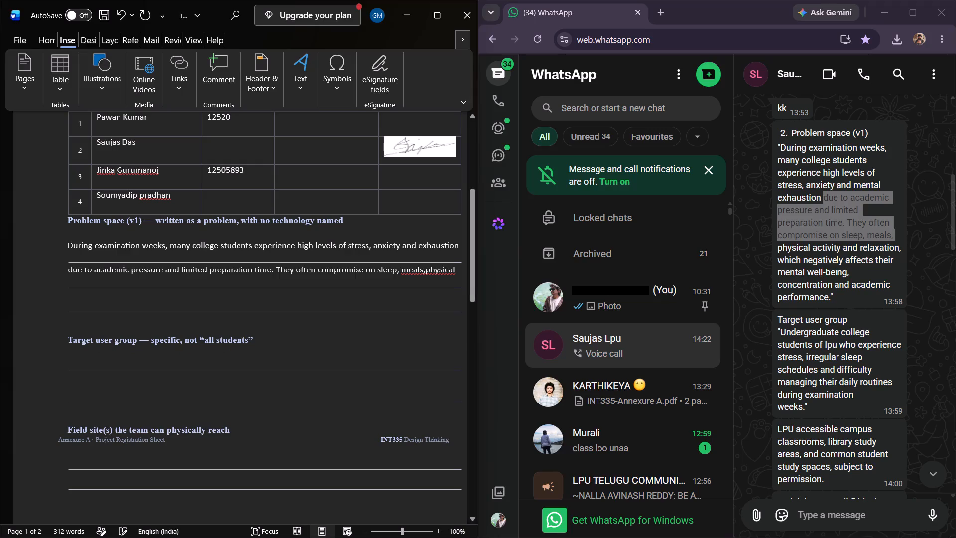
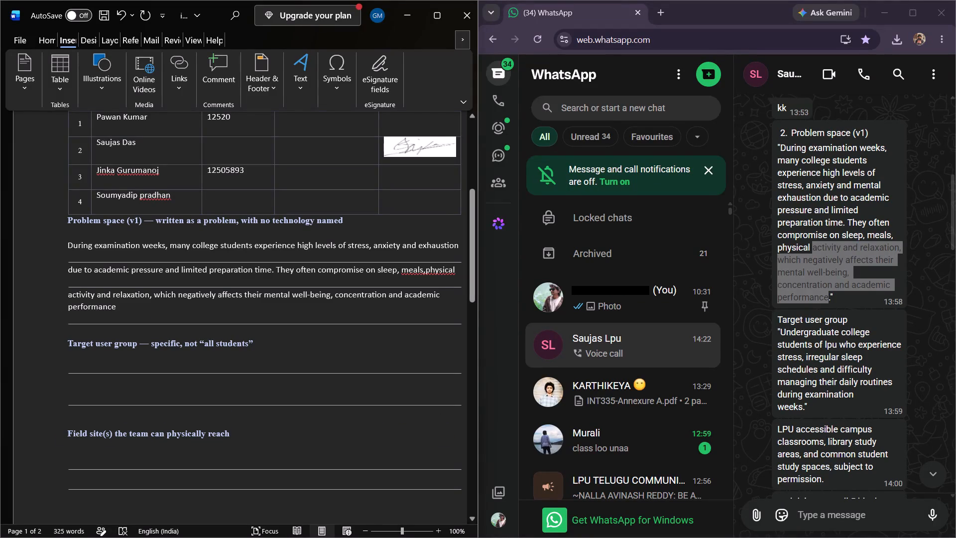
Insert a paragraph break after "act" in the word "activity" at the start of the third Problem space line.
click(79, 295)
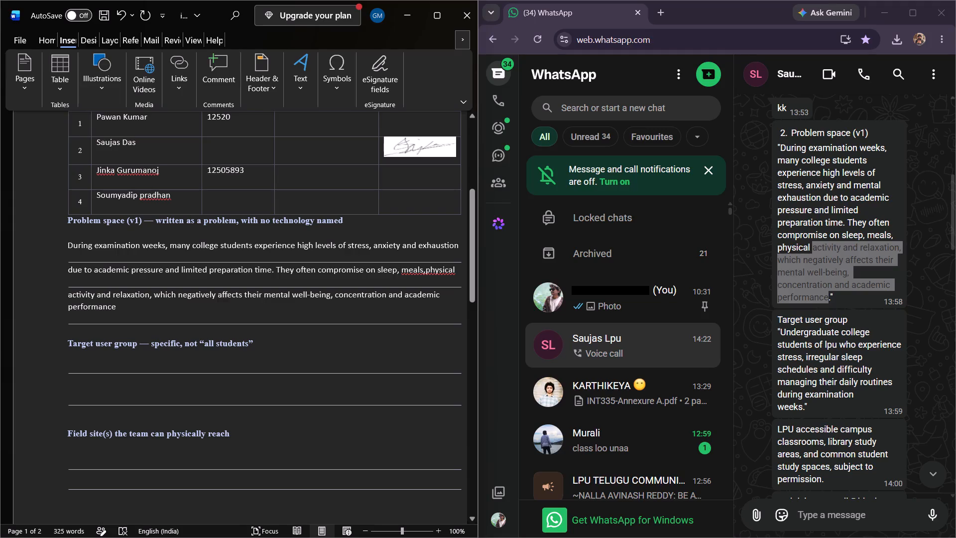
key(Return)
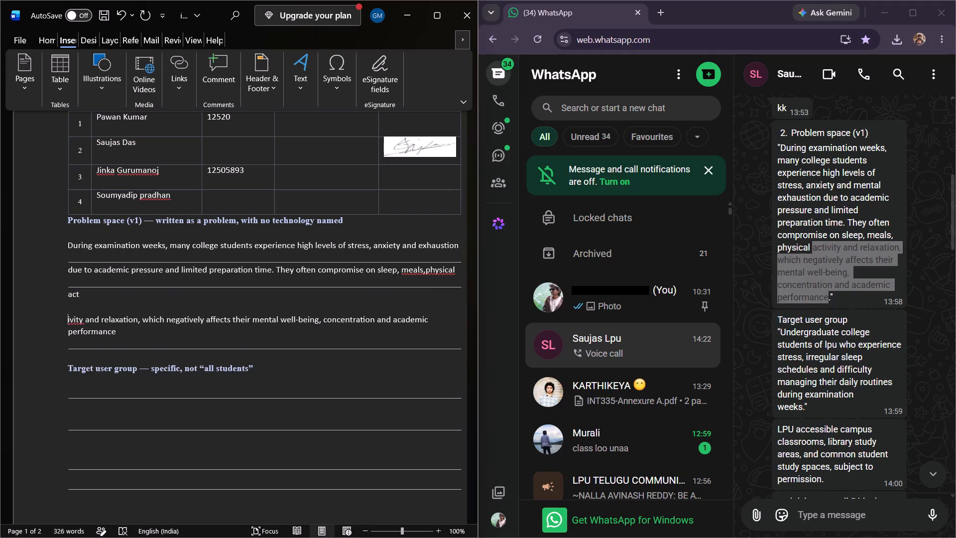
Remove the extra line break in the problem statement and rebuild the split word "activity" at the start of its third ruled line.
key(BackSpace)
key(BackSpace)
key(BackSpace)
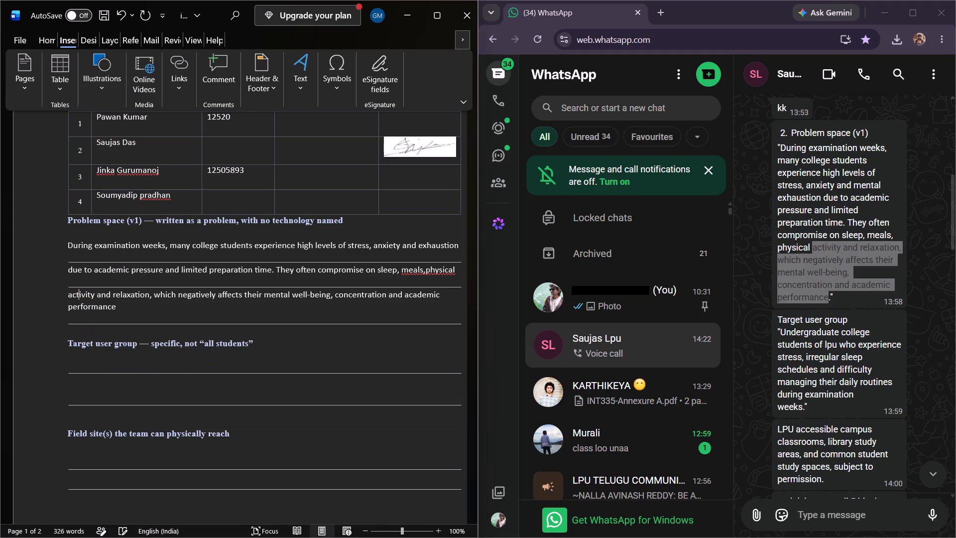
key(BackSpace)
key(BackSpace)
key(BackSpace)
key(BackSpace)
key(BackSpace)
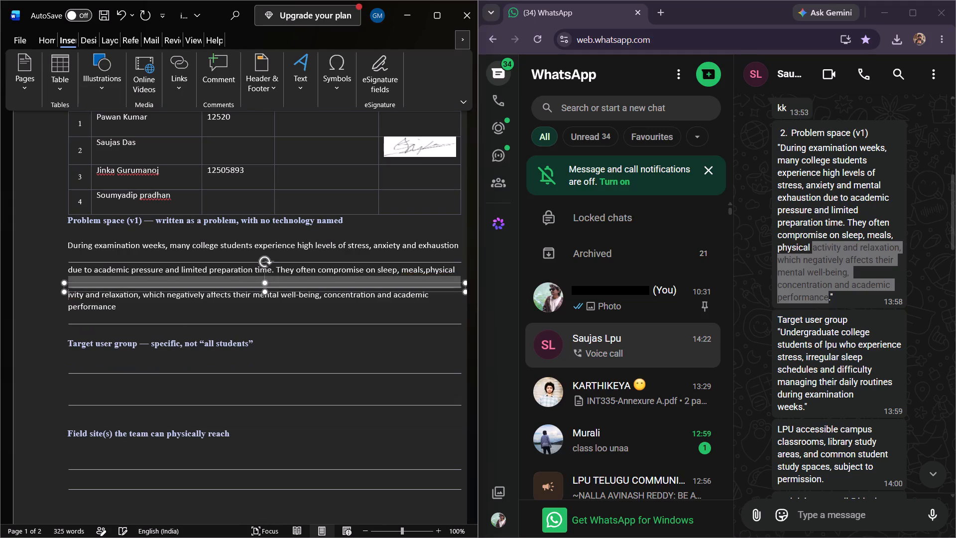
click(460, 269)
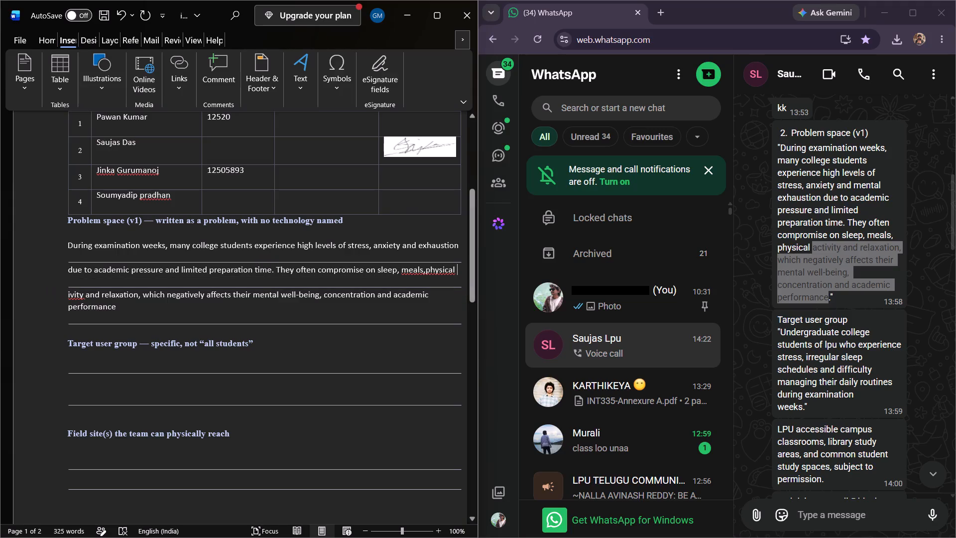
text(ac)
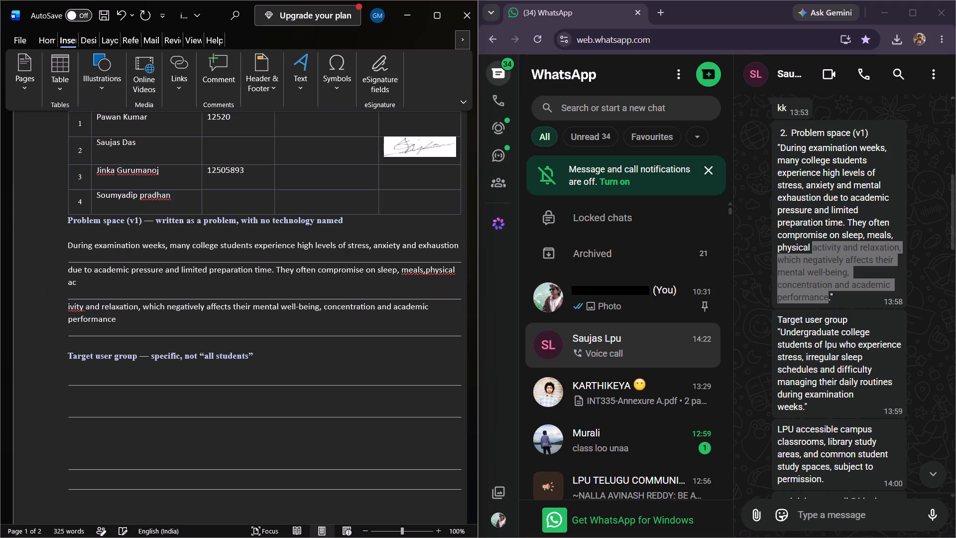
key(BackSpace)
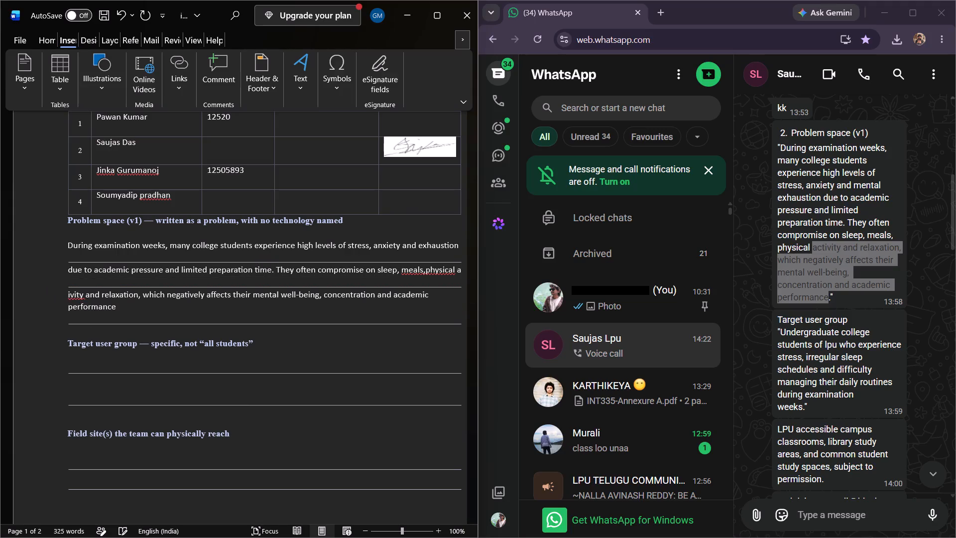
click(63, 296)
text(ac)
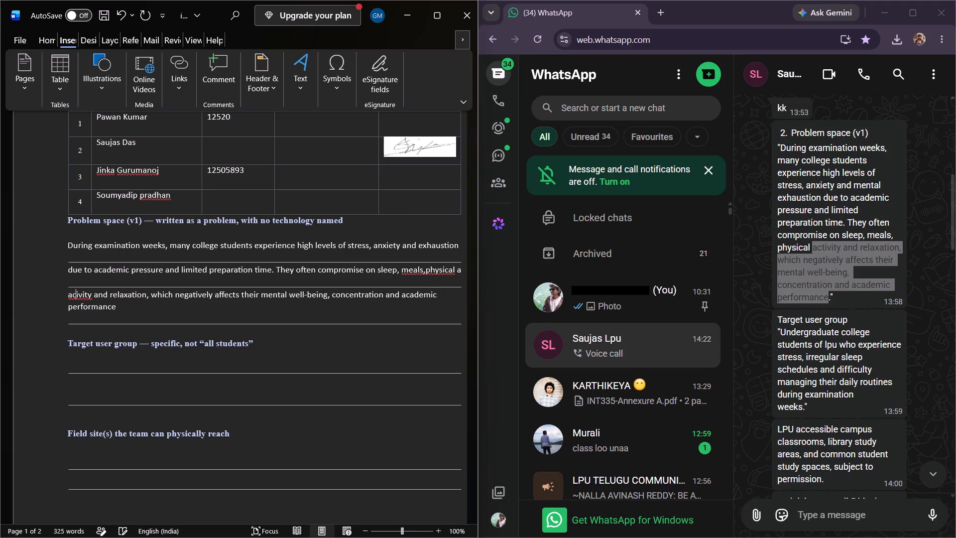
key(t)
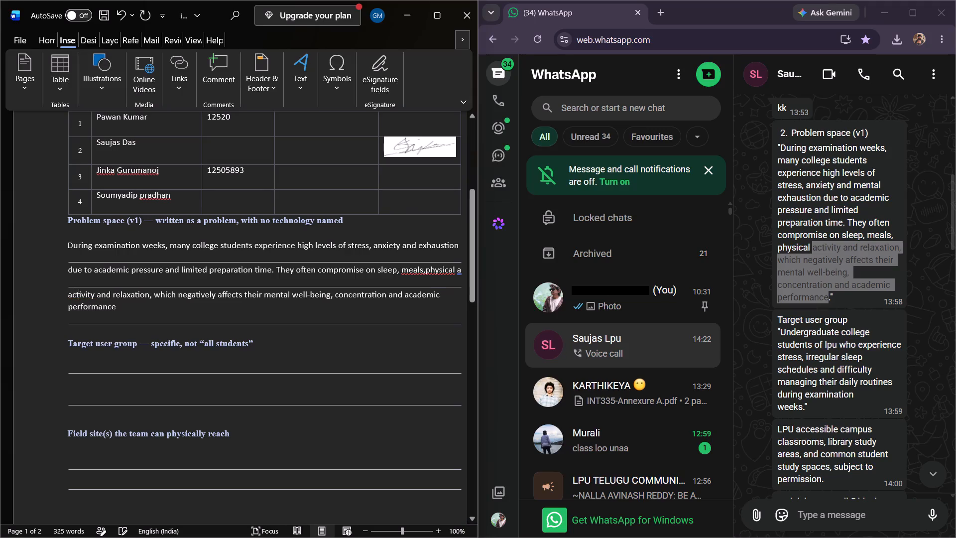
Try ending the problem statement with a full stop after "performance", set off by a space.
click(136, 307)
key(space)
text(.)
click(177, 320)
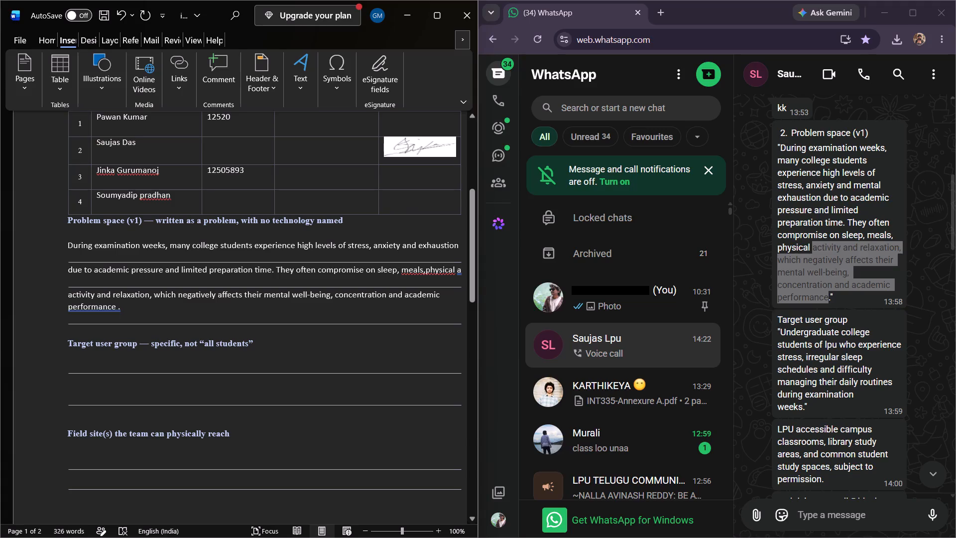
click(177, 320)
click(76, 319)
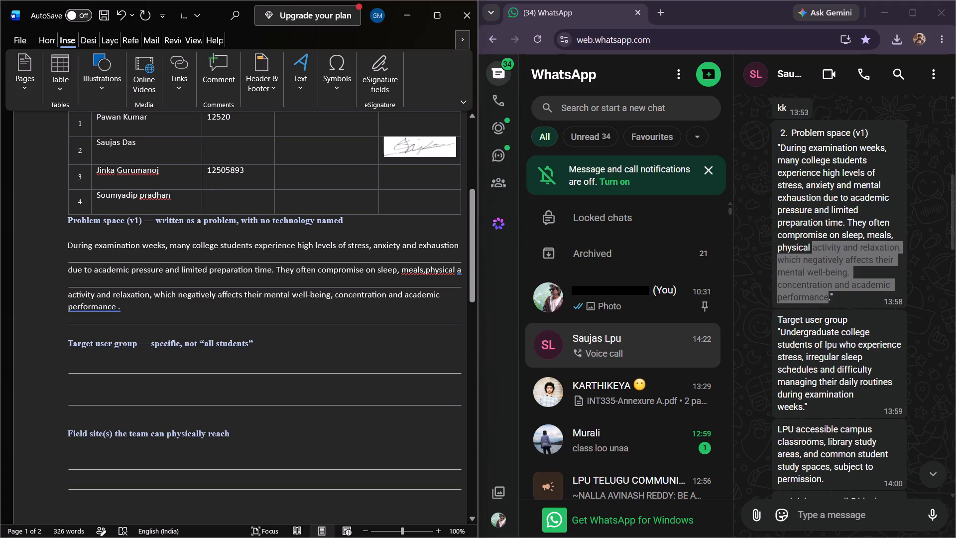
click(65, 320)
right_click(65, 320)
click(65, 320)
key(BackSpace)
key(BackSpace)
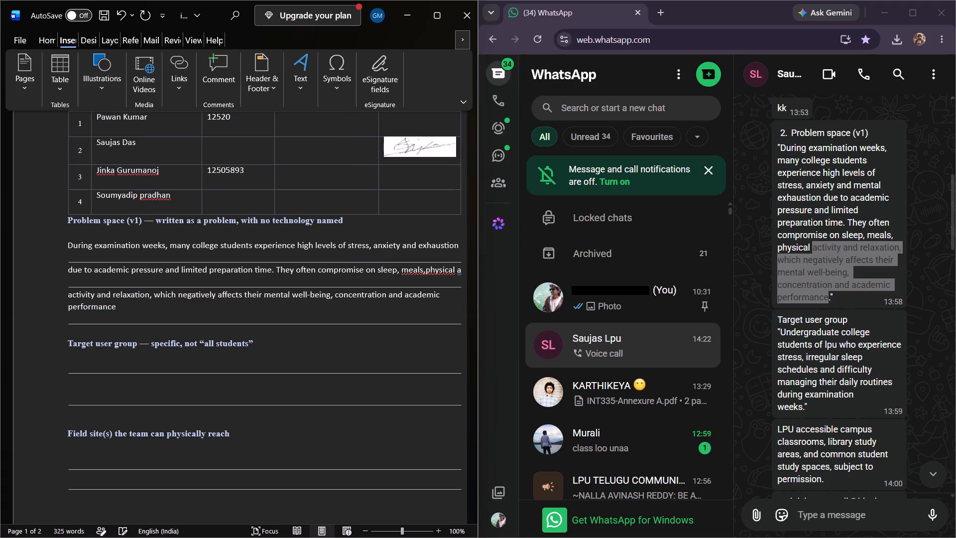
End the problem statement with a space and a full stop after "performance", leaving no extra line below it.
click(126, 301)
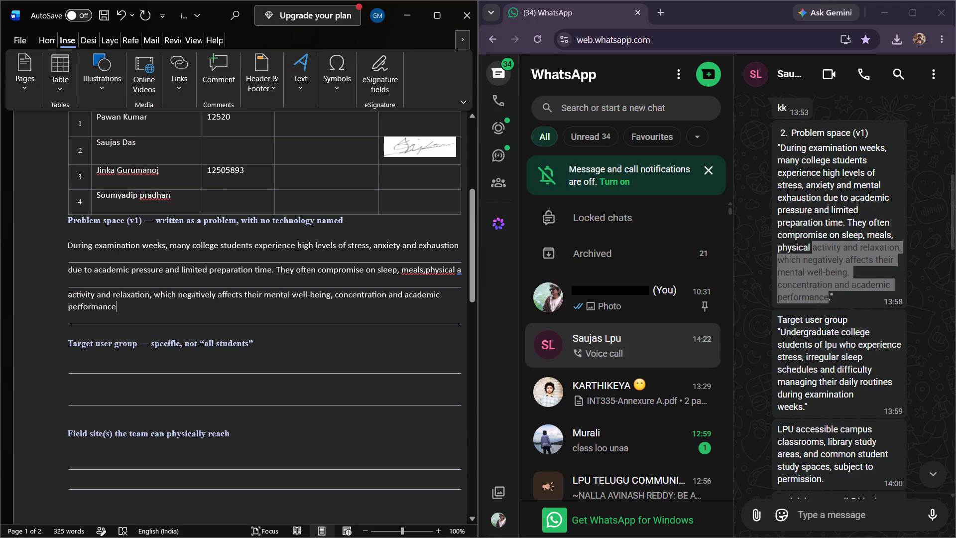
key(space)
key(Return)
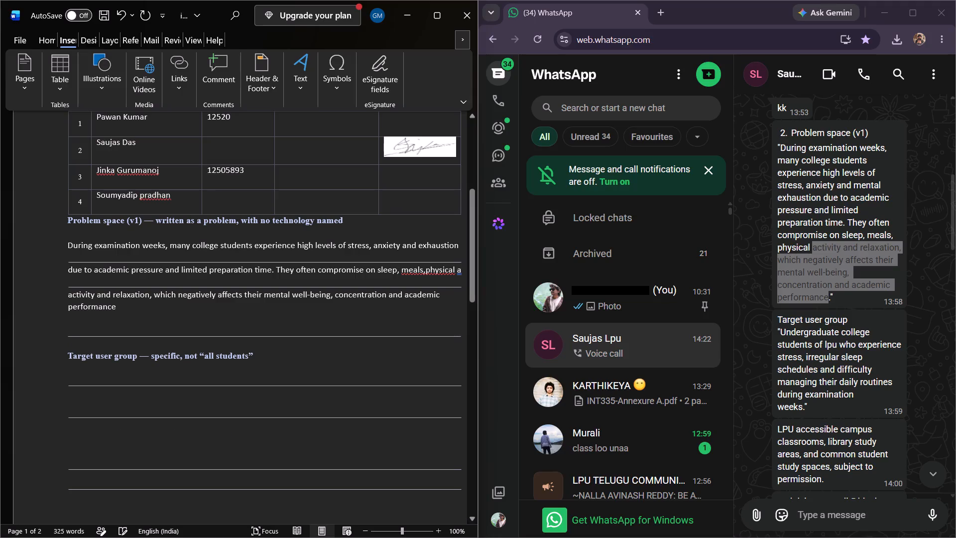
key(BackSpace)
key(BackSpace)
key(BackSpace)
key(BackSpace)
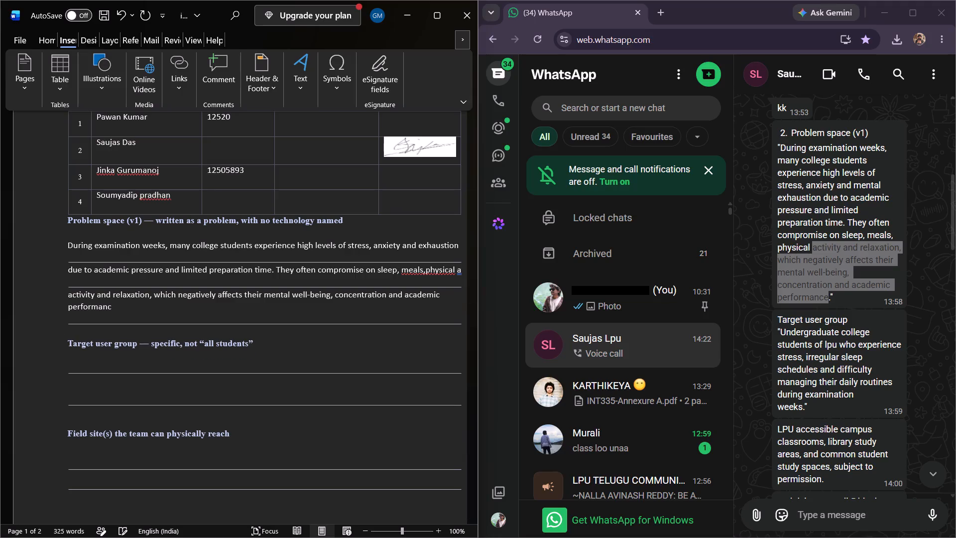
text(e .)
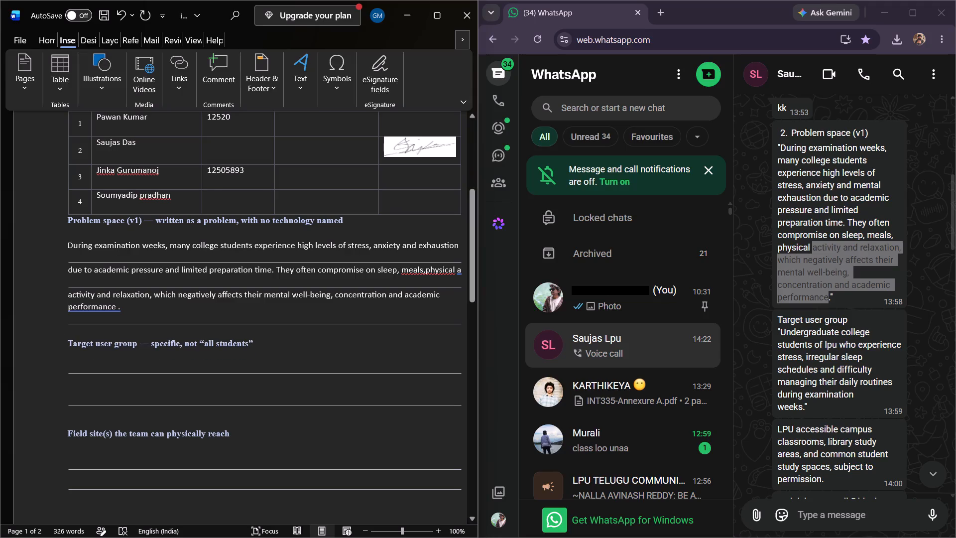
Tidy the problem statement's second line by deleting the stray "a" after "physical" and adding a space between "meals" and the comma.
scroll(168, 306, up, 1)
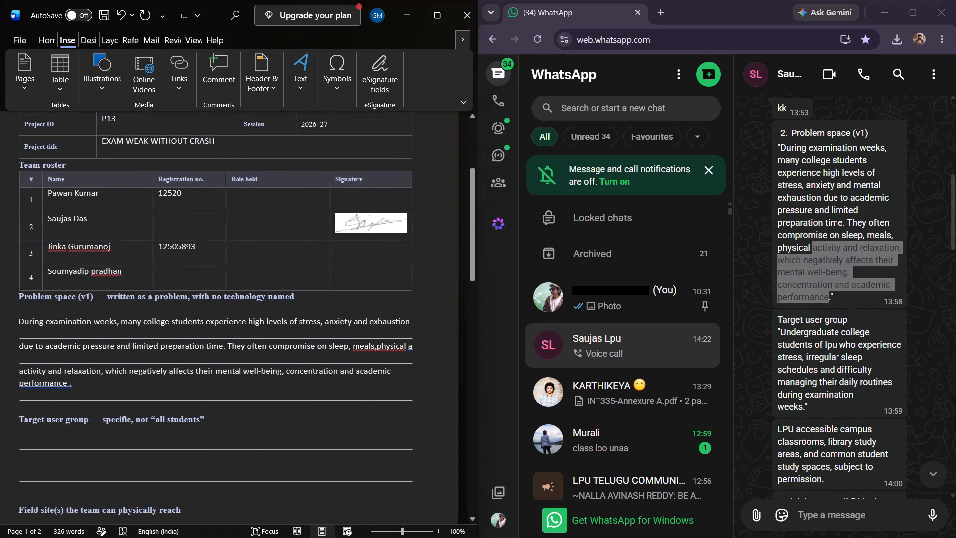
click(452, 348)
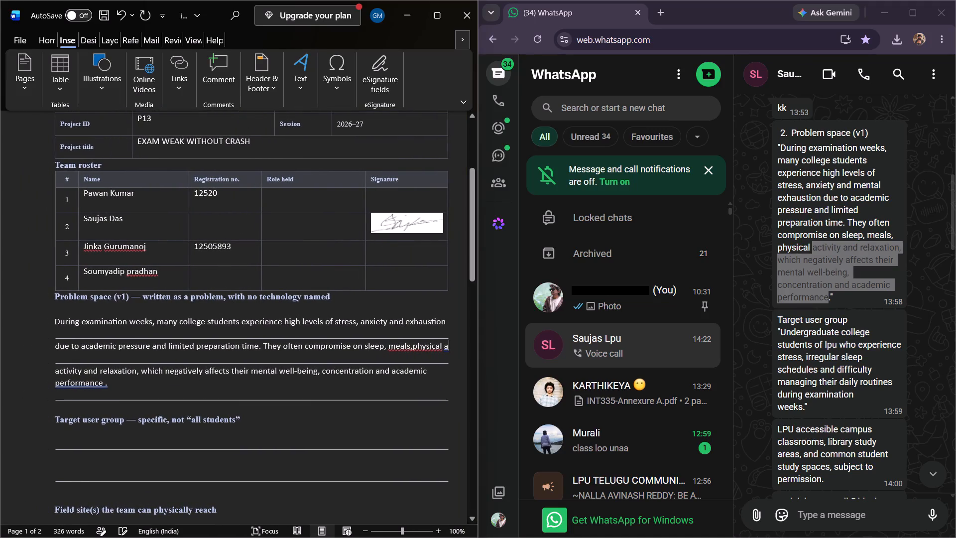
key(BackSpace)
click(411, 346)
key(space)
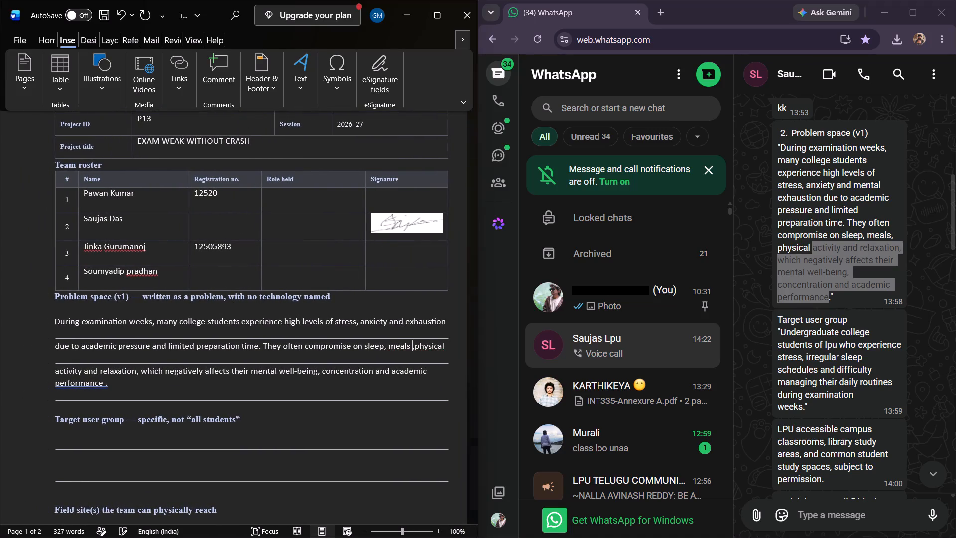
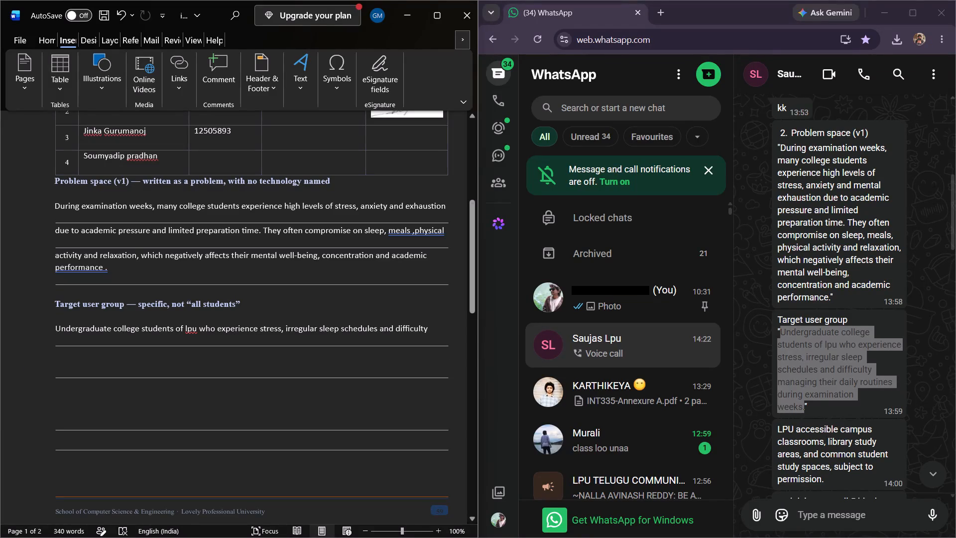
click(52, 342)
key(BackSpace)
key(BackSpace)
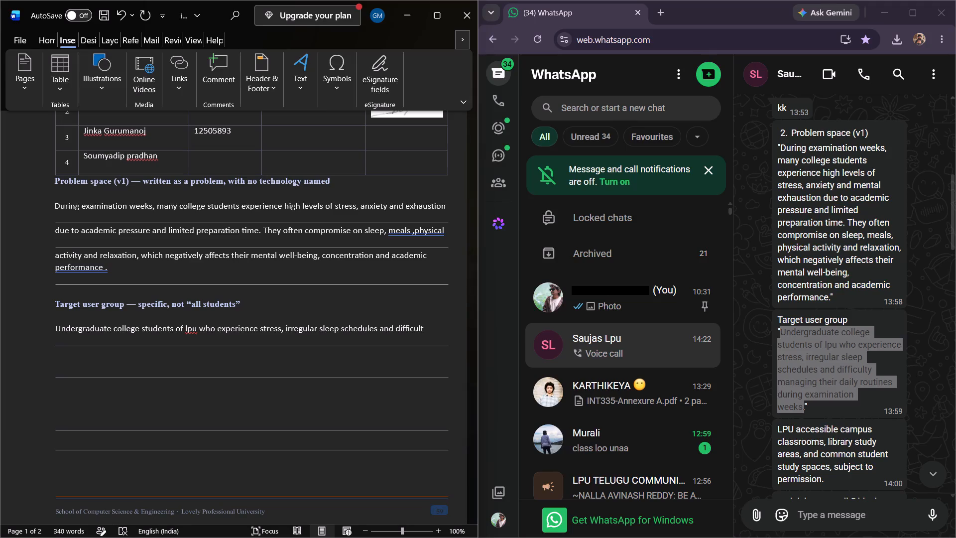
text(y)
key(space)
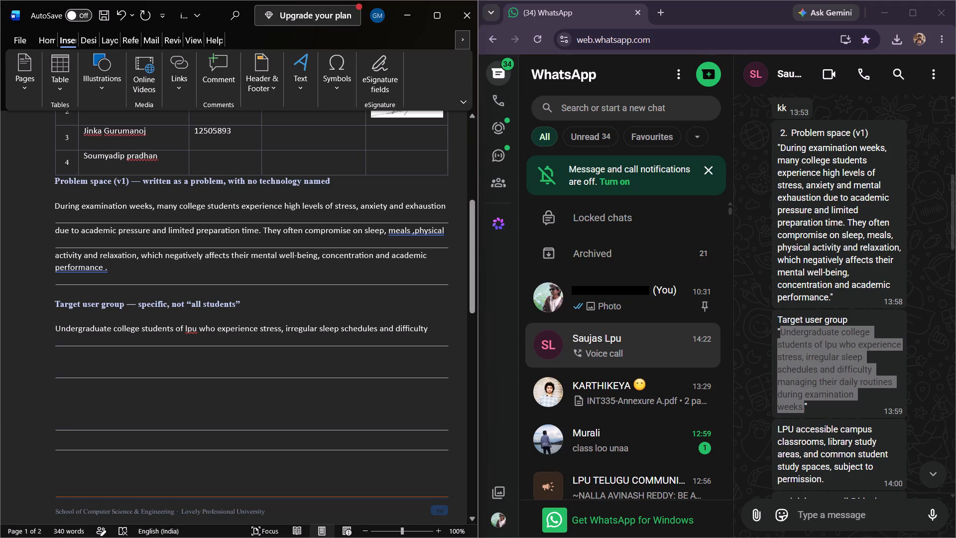
Paste "managing their daily routines during examination weeks." as the target user group's second ruled line, removing the blank line above it.
click(61, 355)
click(61, 355)
click(56, 367)
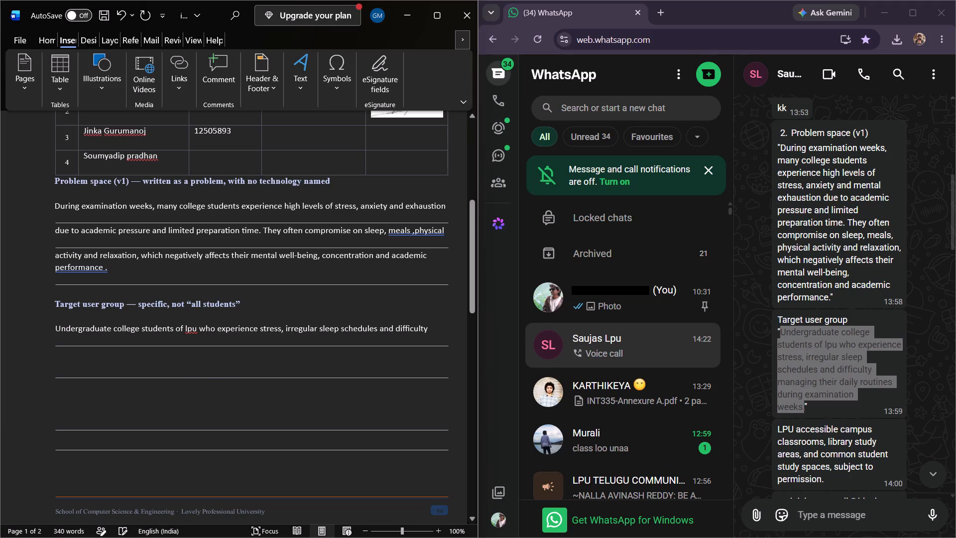
key(ctrl+v)
click(56, 367)
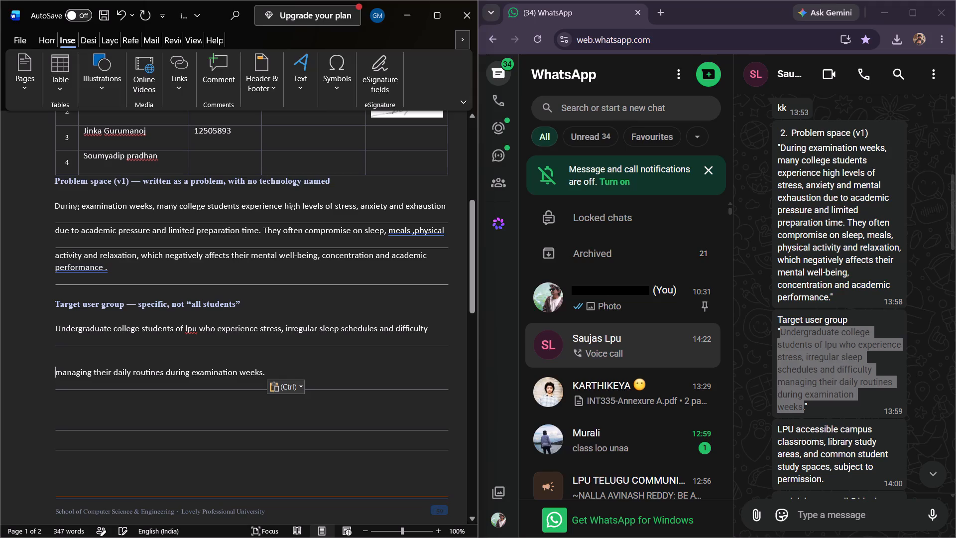
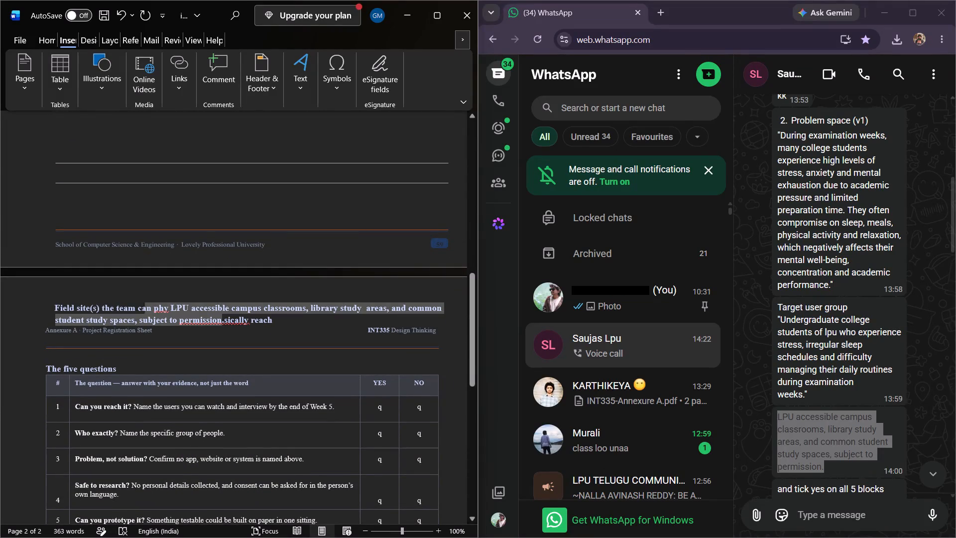
Undo the misplaced paste that splits the word "physically" in the "Field site(s) the team can physically reach" heading.
drag(132, 310, 63, 303)
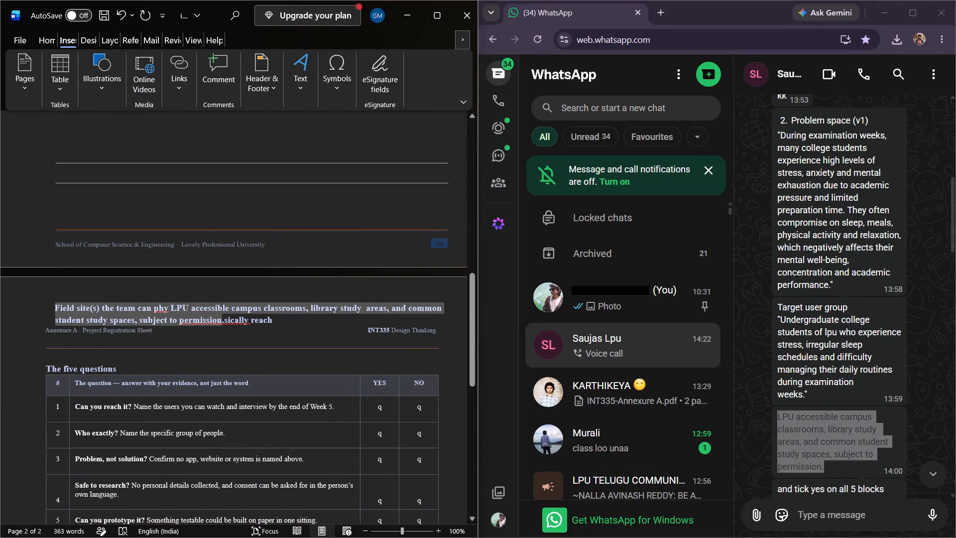
drag(63, 303, 63, 301)
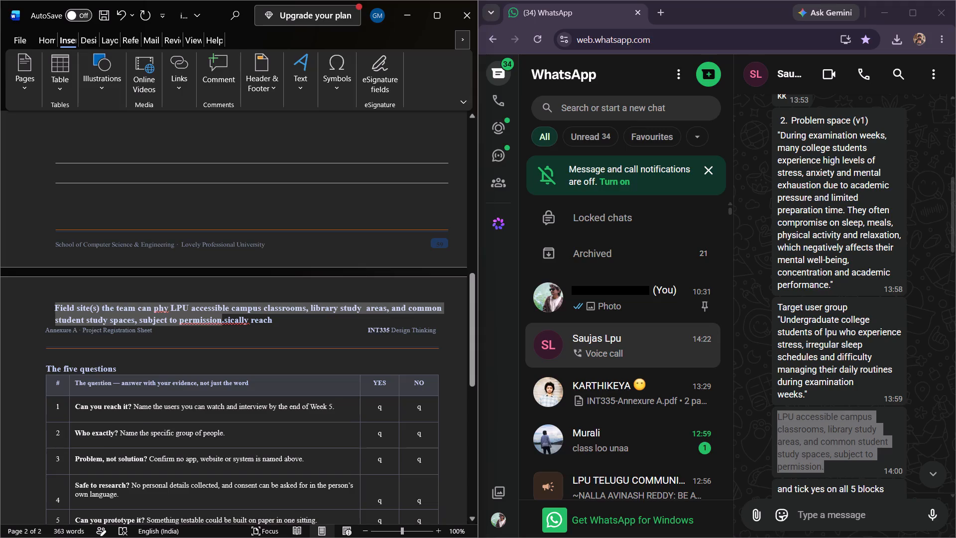
drag(63, 301, 66, 301)
drag(66, 301, 164, 317)
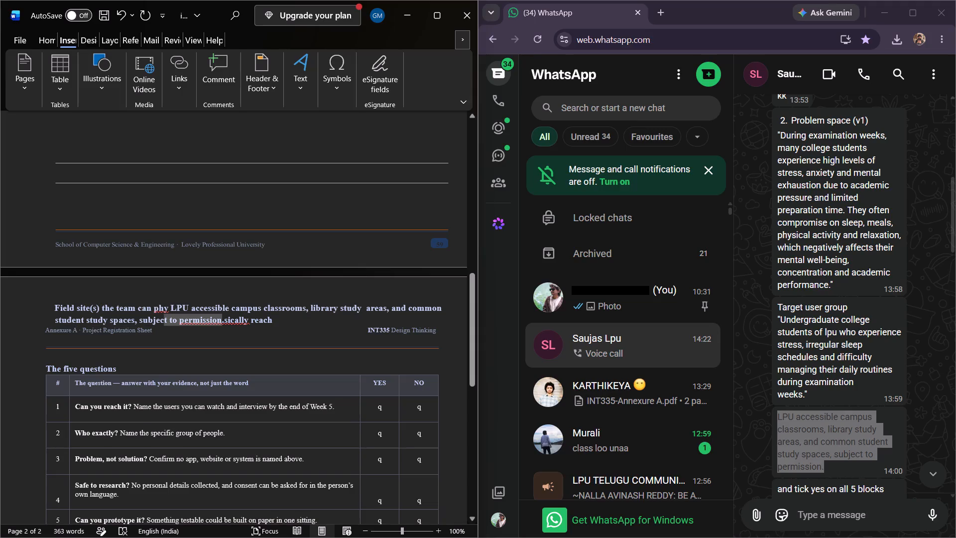
drag(164, 317, 162, 311)
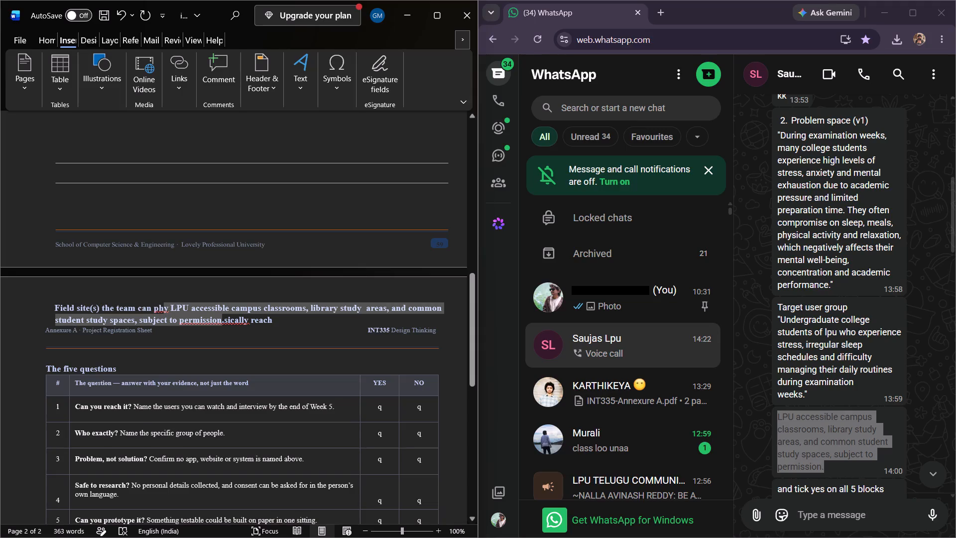
drag(162, 311, 163, 311)
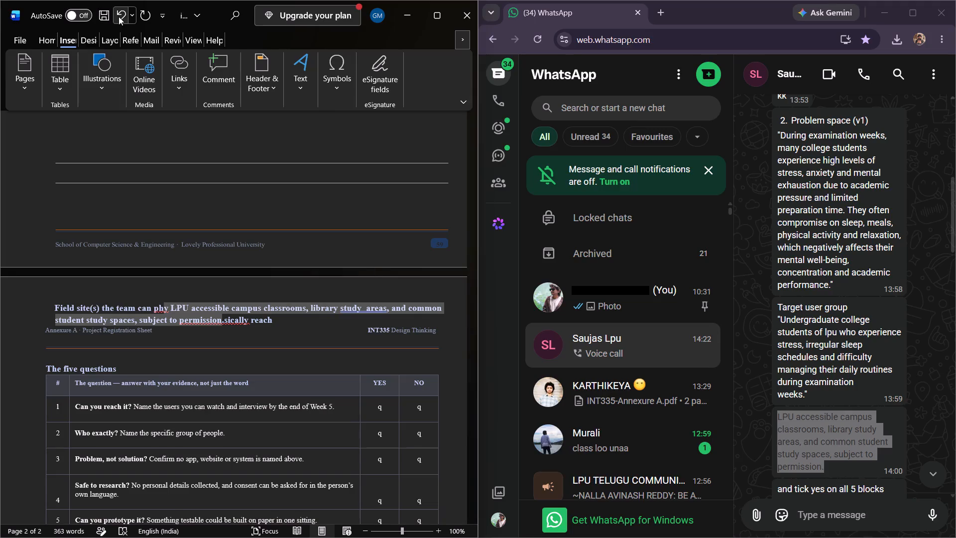
click(119, 16)
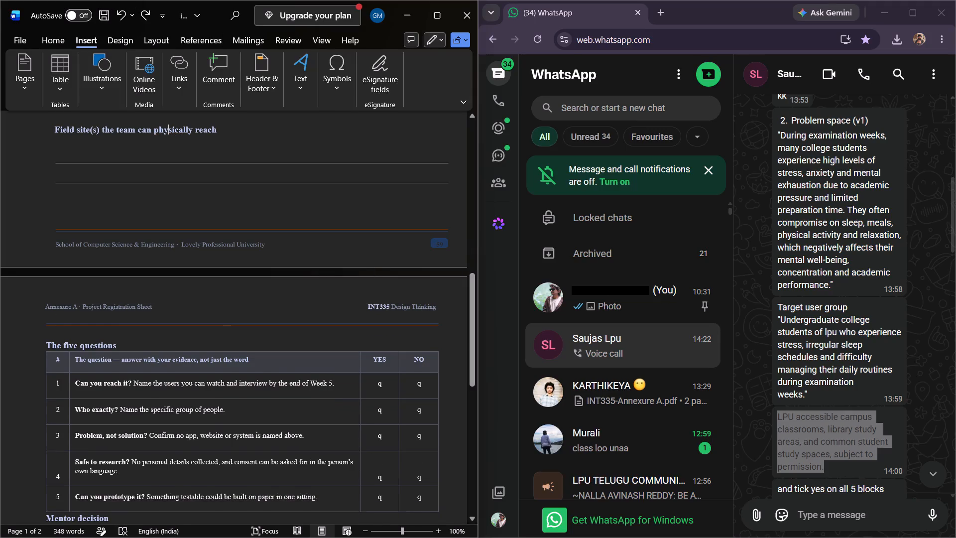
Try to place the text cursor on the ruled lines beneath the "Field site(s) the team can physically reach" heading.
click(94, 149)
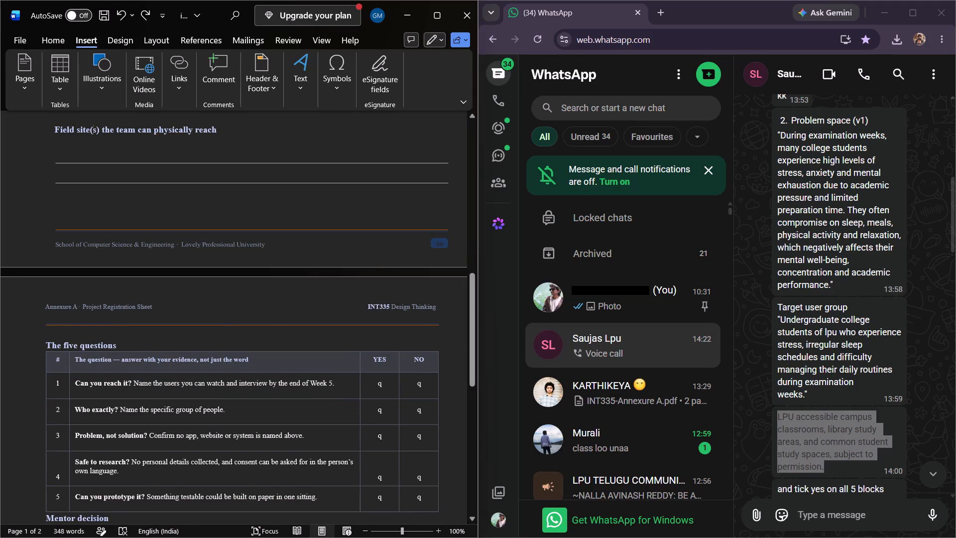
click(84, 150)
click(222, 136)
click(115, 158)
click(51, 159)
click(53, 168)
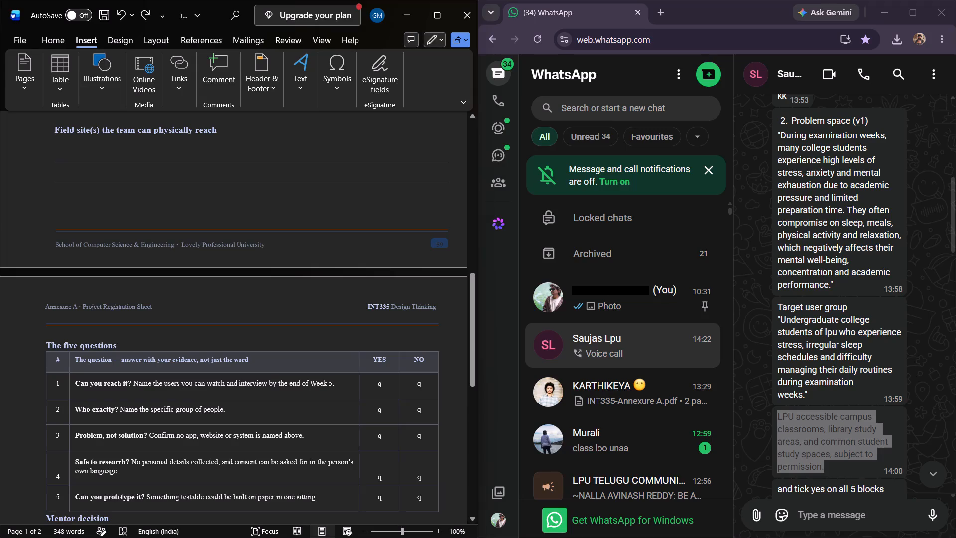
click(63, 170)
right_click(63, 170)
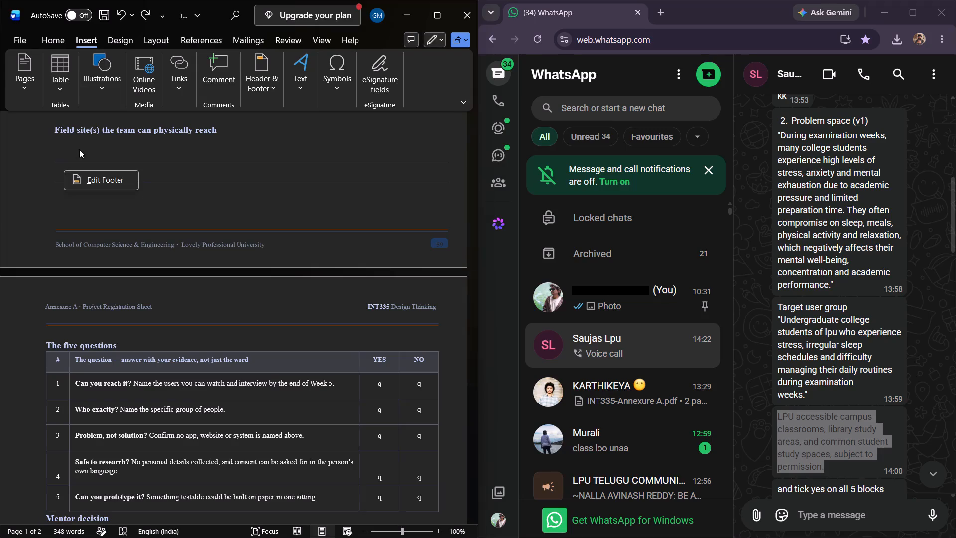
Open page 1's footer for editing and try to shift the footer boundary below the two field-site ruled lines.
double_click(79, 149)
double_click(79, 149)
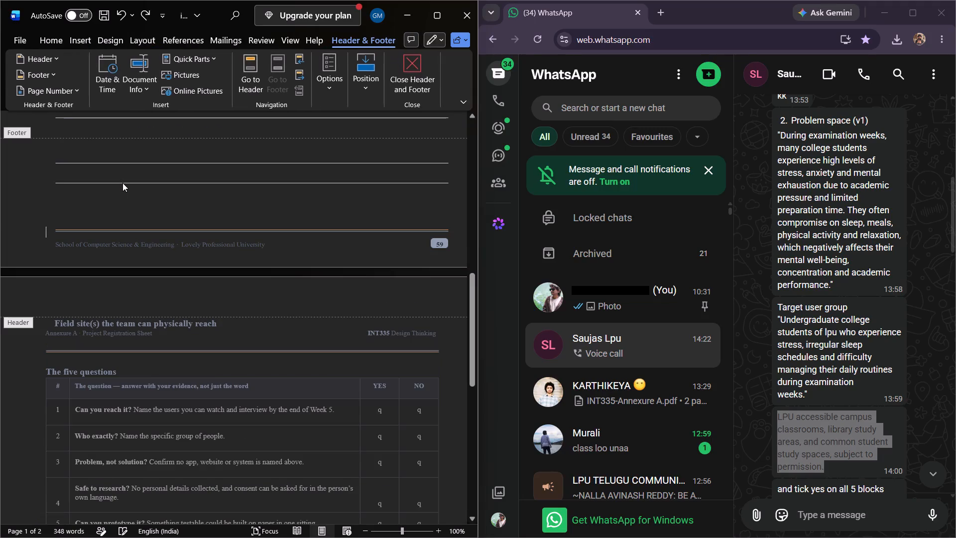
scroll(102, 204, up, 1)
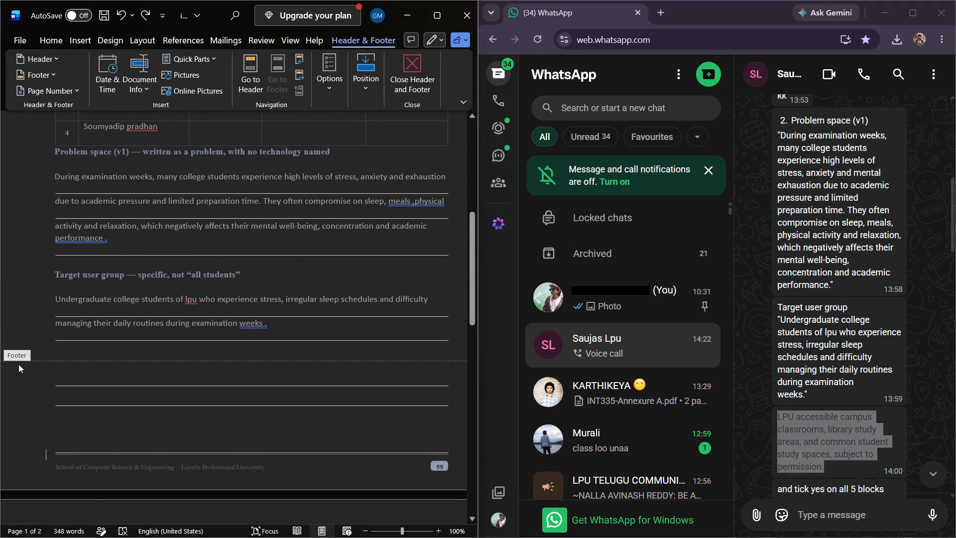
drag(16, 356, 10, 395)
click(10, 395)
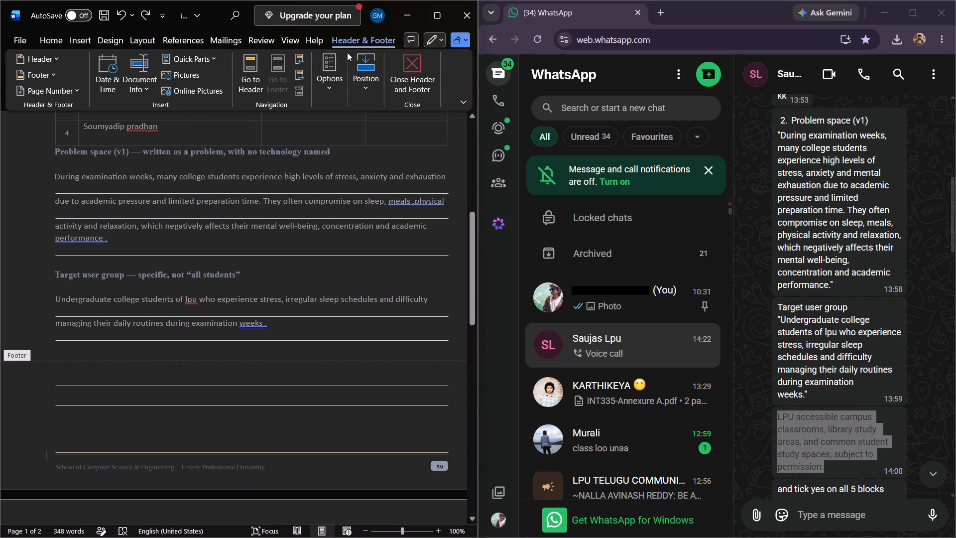
Undo the recent edits back through the second line of the target user group text.
click(118, 12)
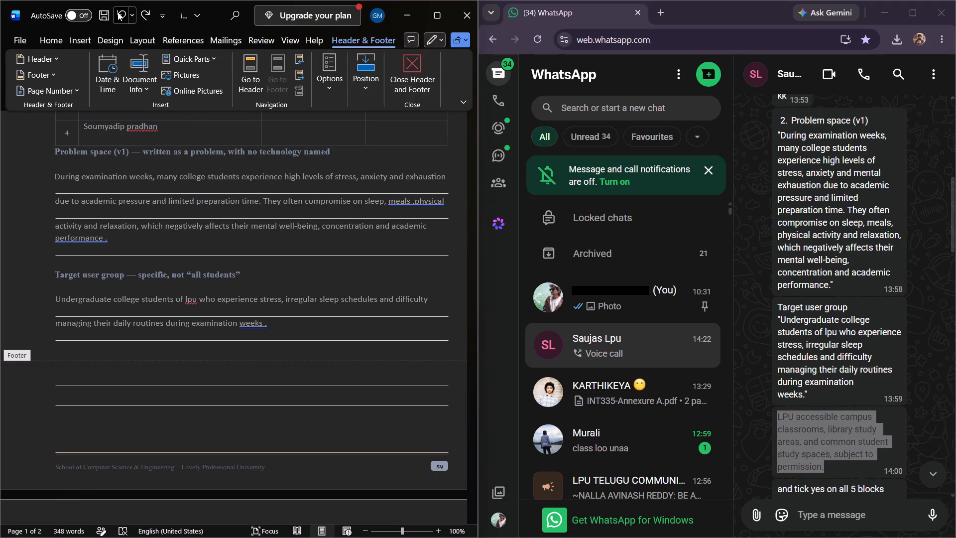
click(118, 12)
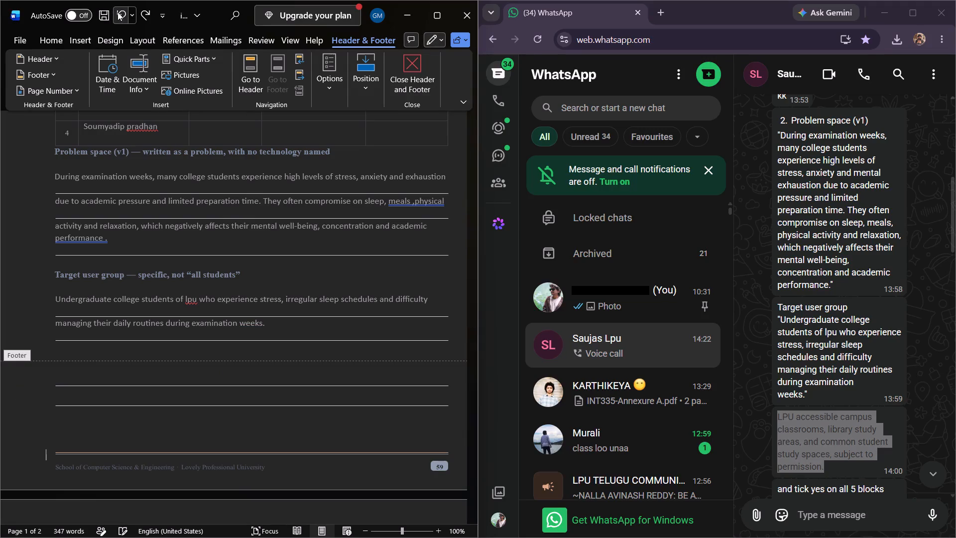
click(118, 12)
click(118, 12)
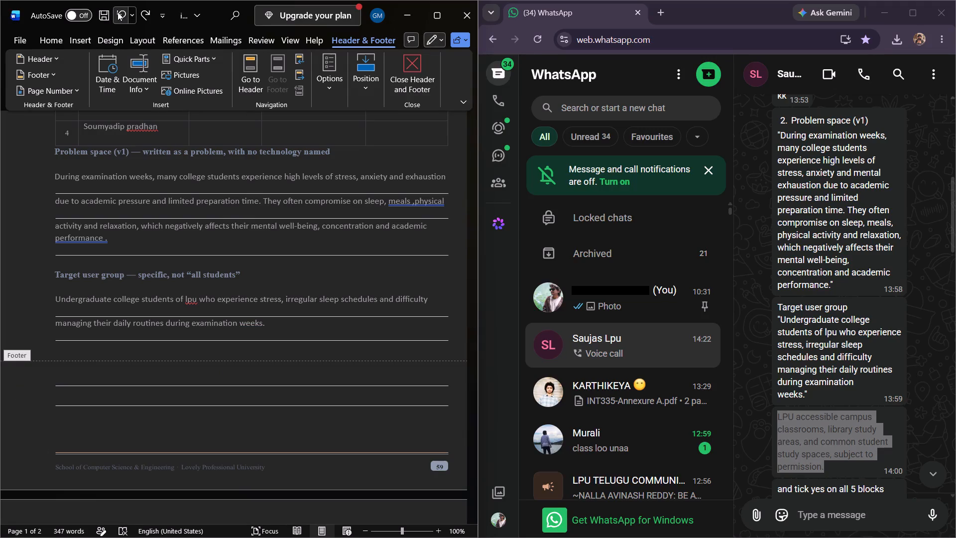
double_click(118, 12)
click(118, 12)
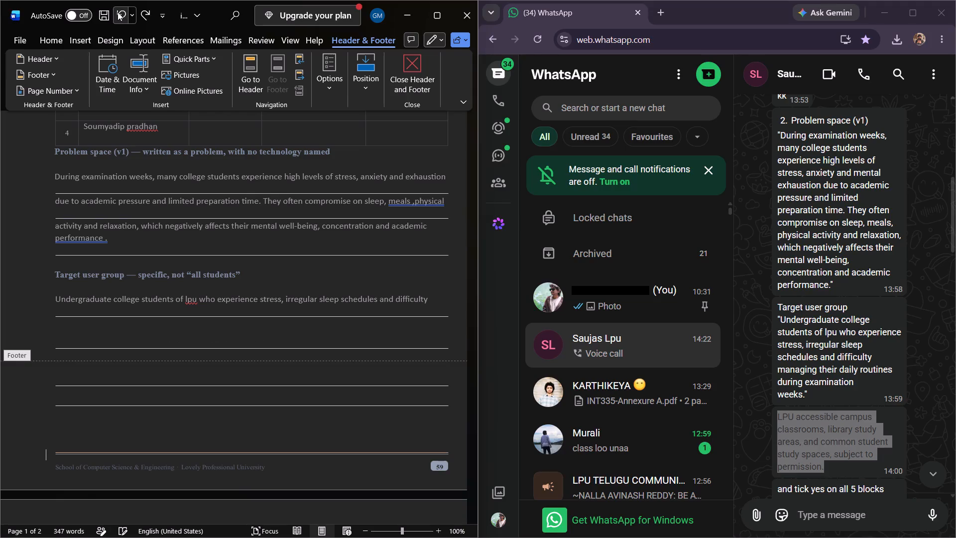
click(118, 12)
click(118, 12)
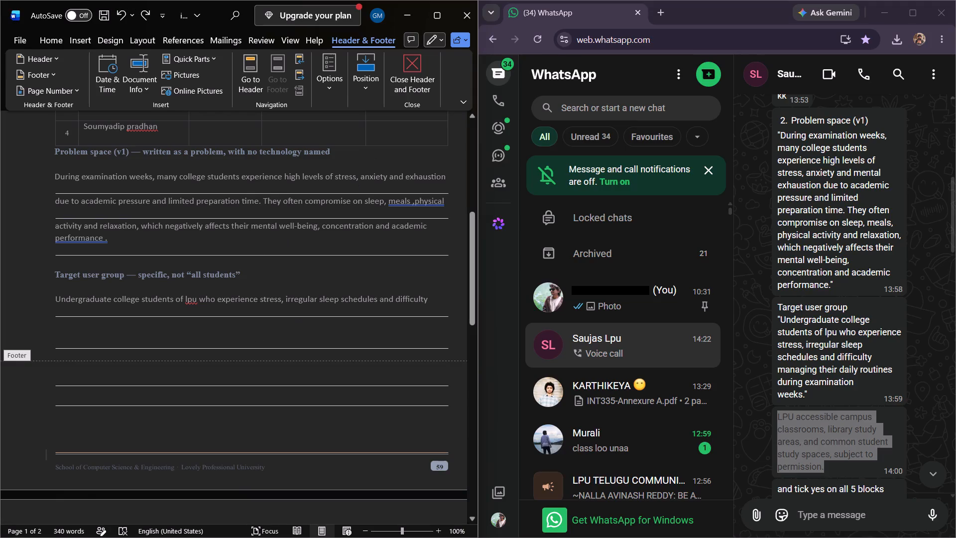
Redo the edits that put "managing their daily routines during examination weeks." on the target user group's second ruled line.
drag(322, 488, 291, 404)
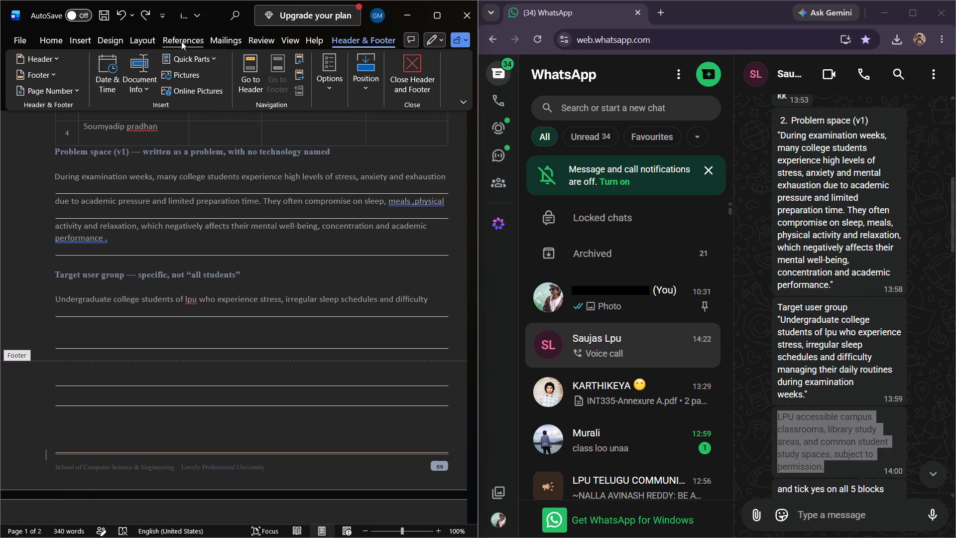
click(144, 12)
click(144, 12)
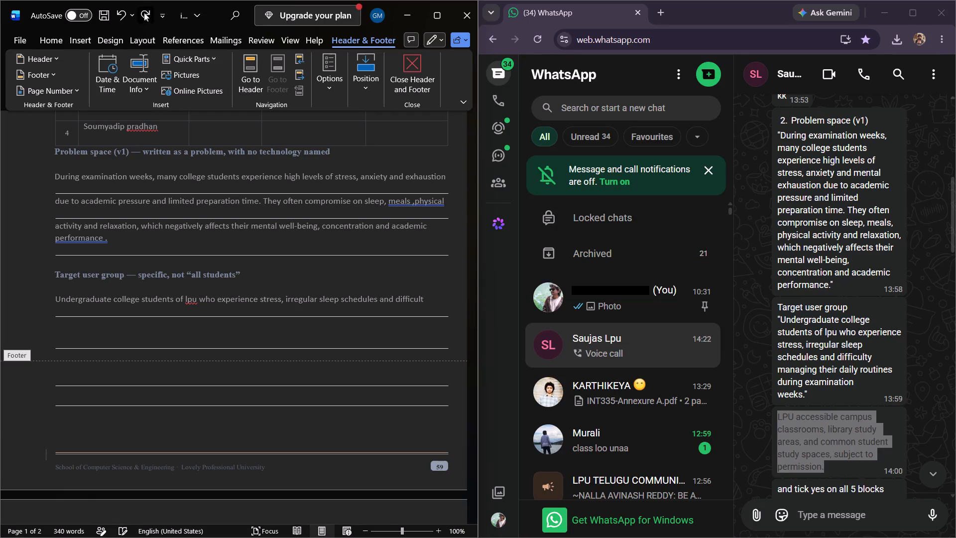
click(144, 12)
click(144, 12)
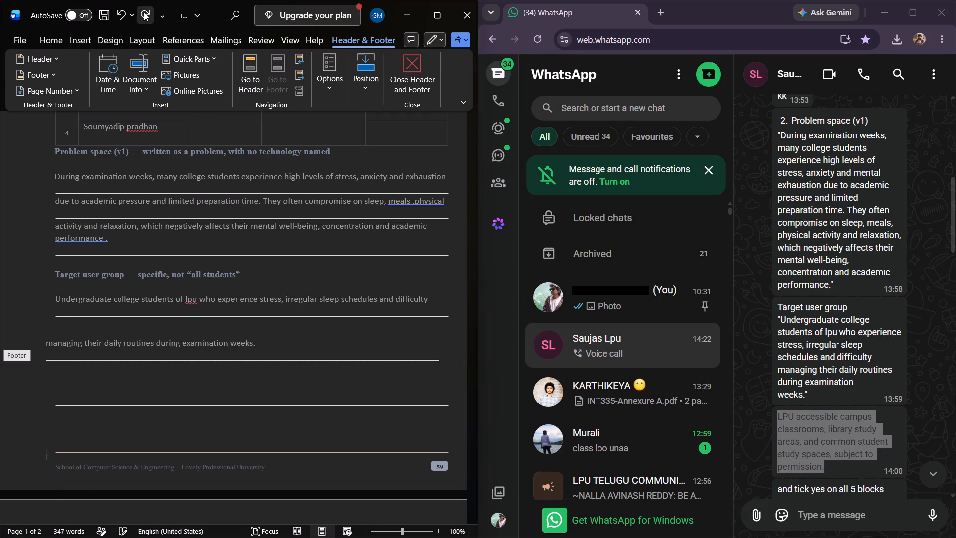
click(144, 12)
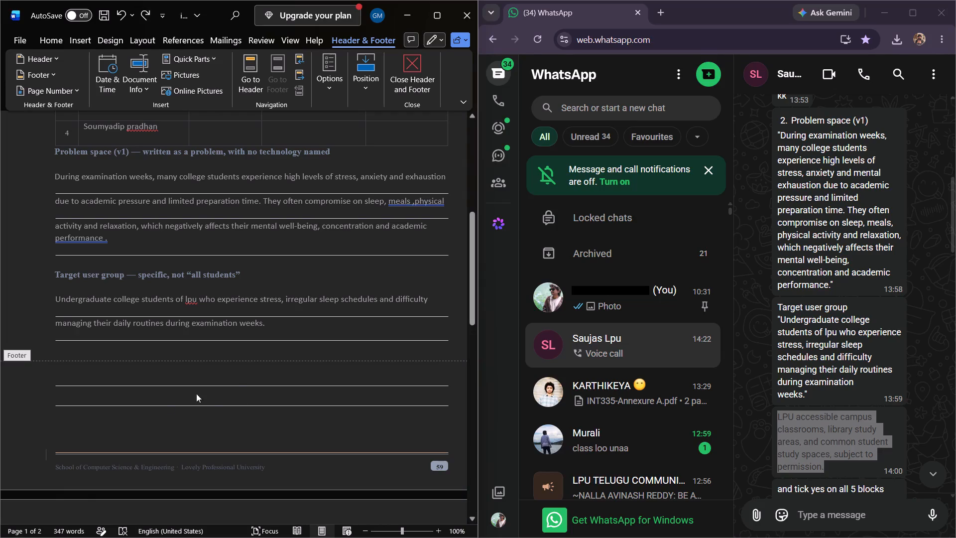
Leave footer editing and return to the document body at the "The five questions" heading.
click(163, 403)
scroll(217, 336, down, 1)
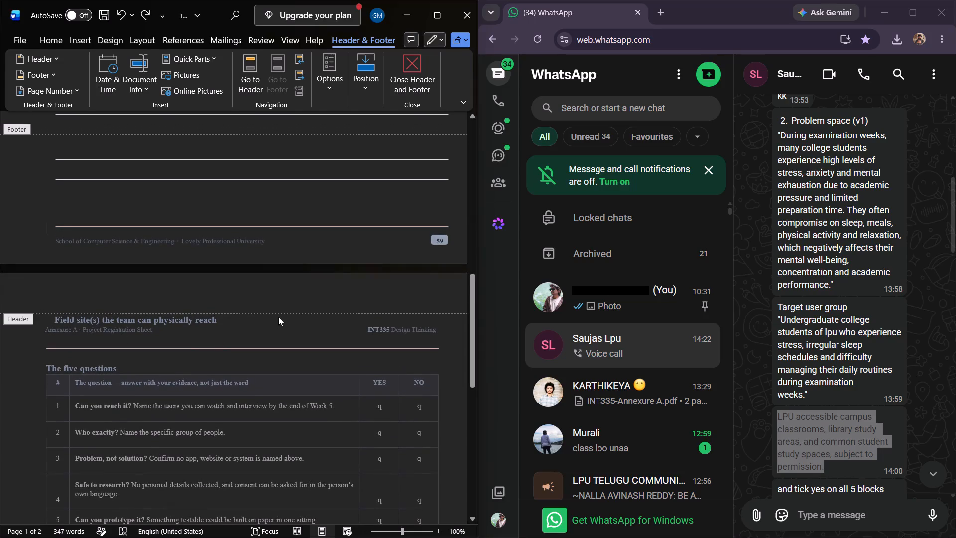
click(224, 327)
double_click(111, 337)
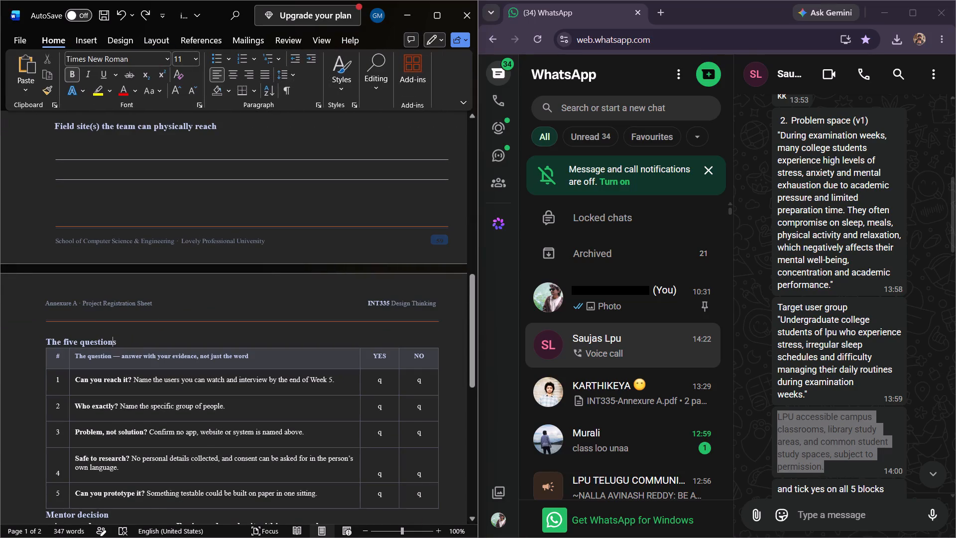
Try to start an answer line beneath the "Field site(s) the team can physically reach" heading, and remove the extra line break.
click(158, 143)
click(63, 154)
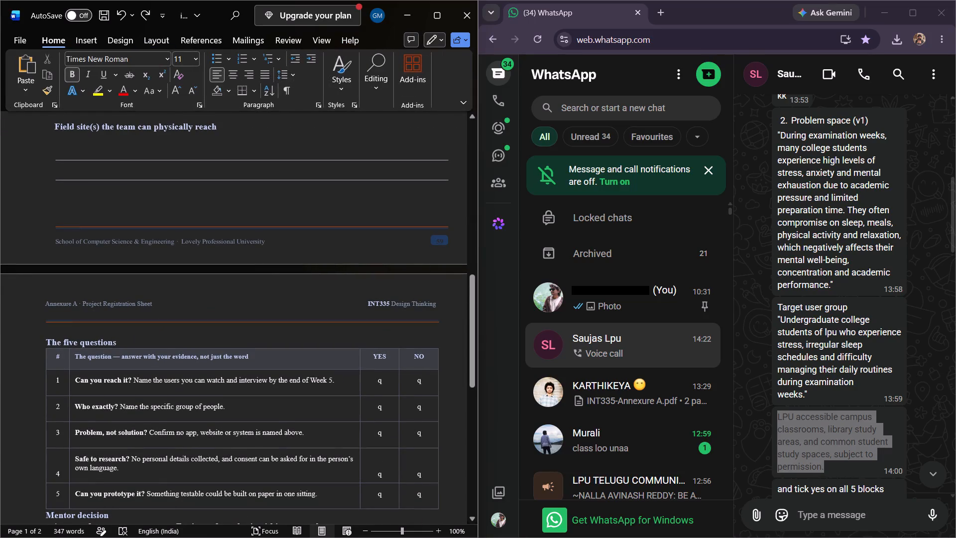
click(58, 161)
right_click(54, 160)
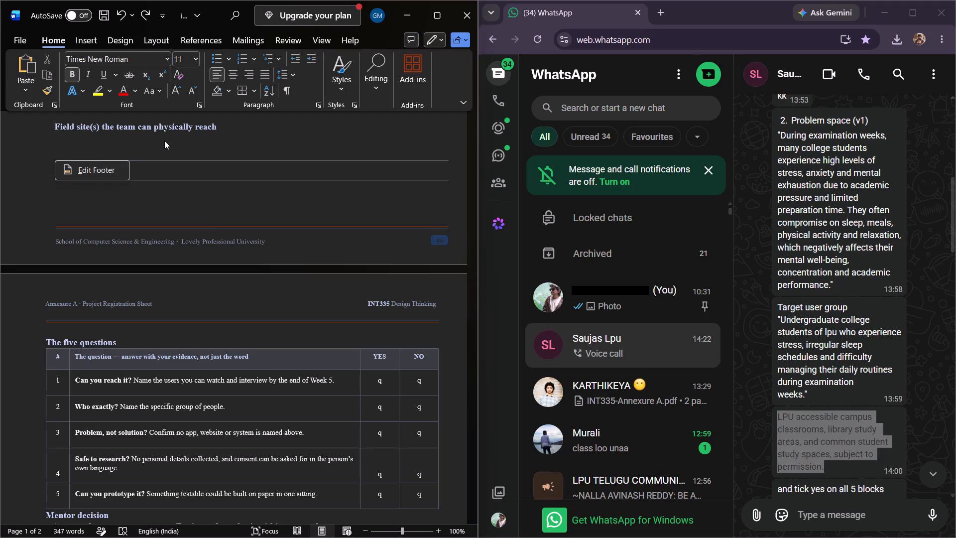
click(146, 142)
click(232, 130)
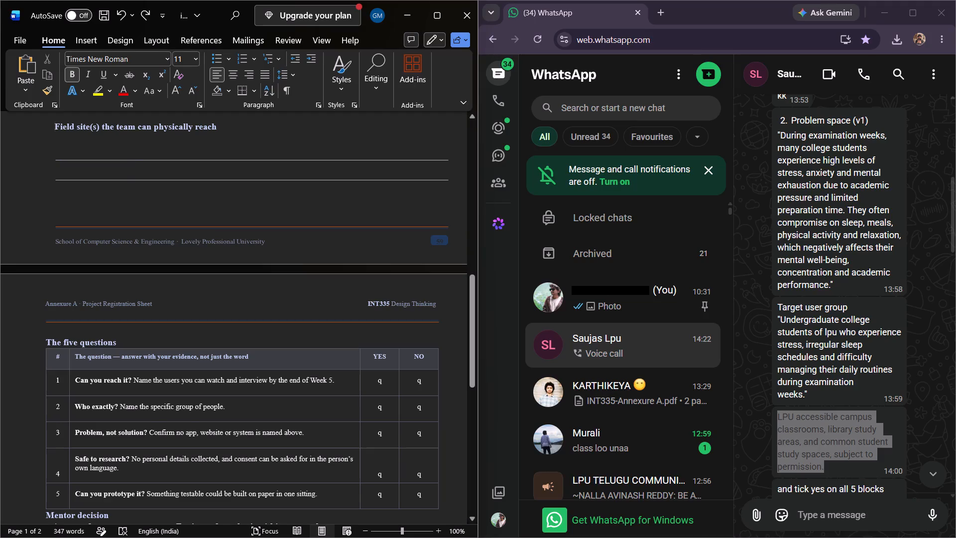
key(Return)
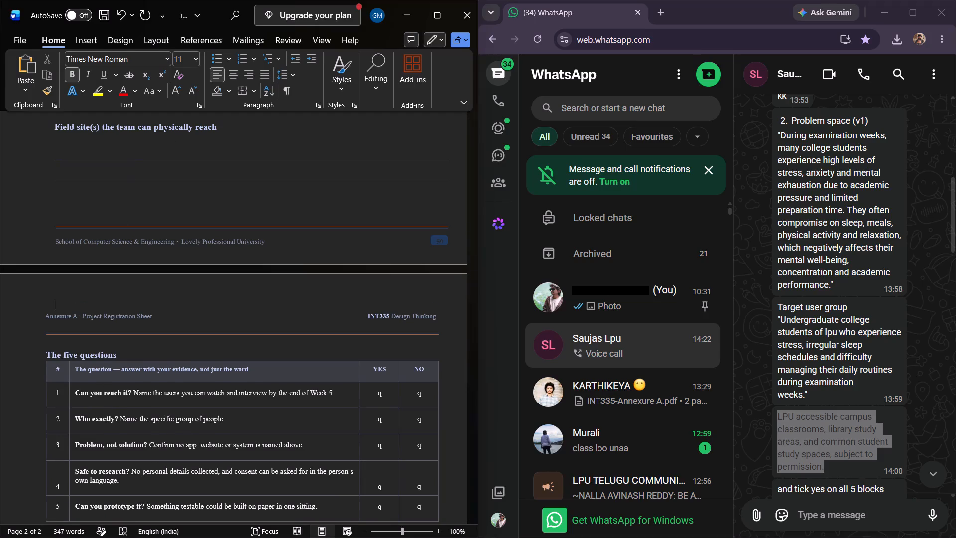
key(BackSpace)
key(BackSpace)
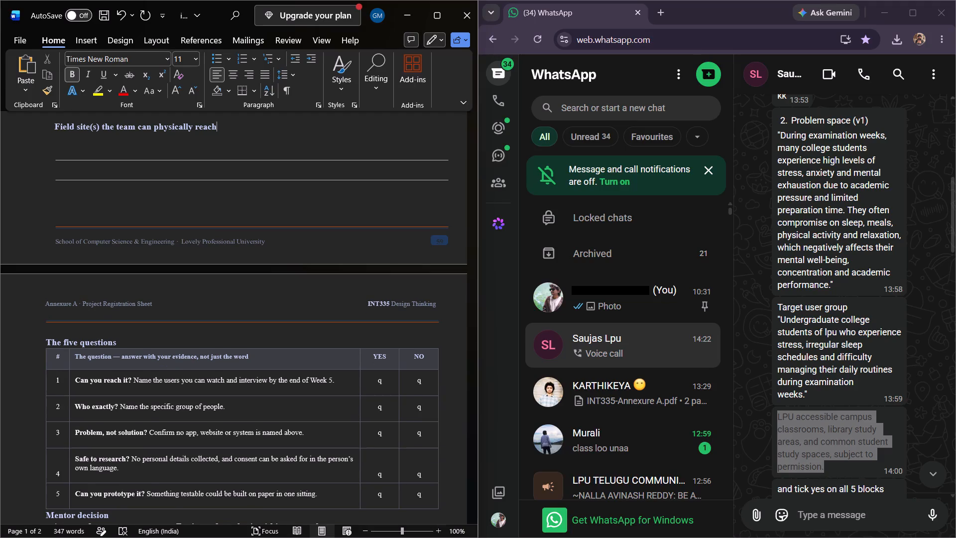
Try pasting "LPU accessible campus classrooms, library study areas, and common student study spaces, subject to permission." at the "Field site(s)" heading.
click(81, 154)
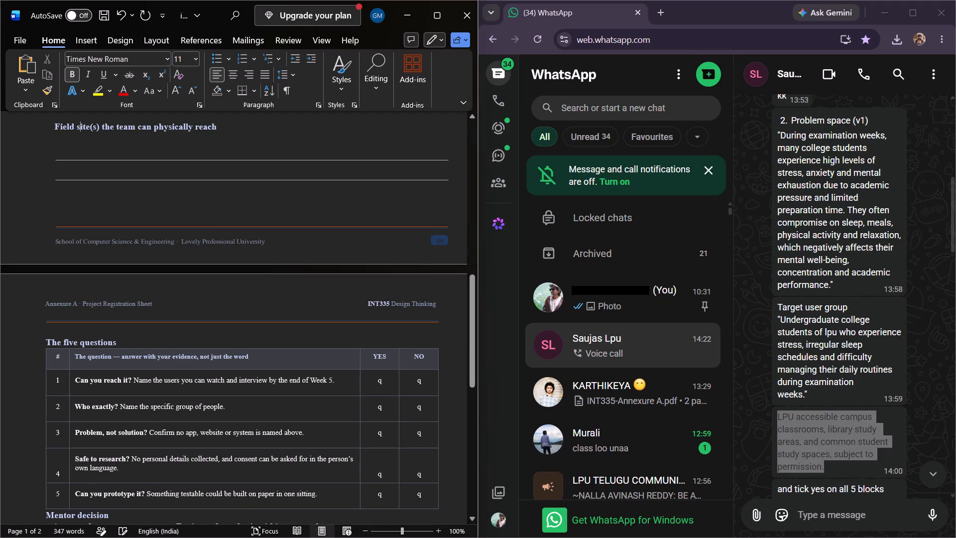
key(ctrl+v)
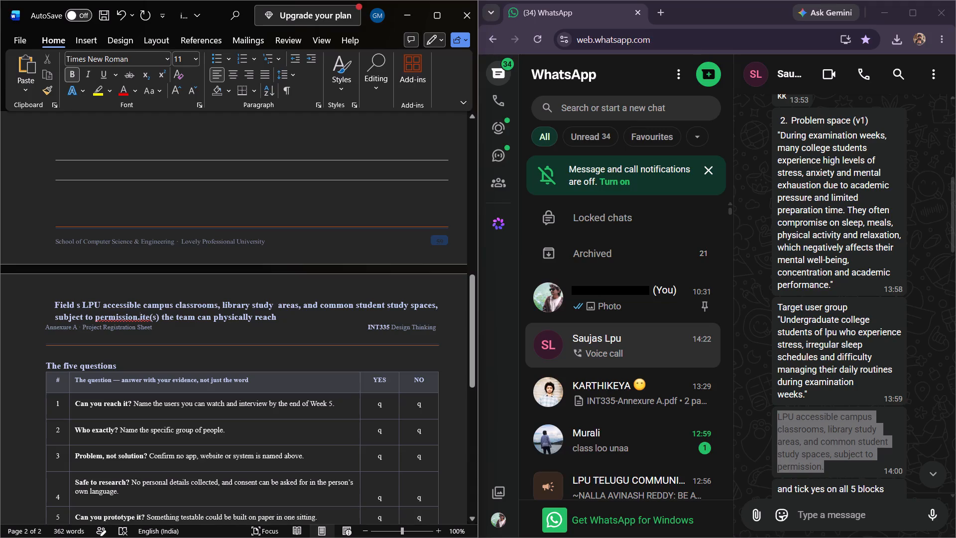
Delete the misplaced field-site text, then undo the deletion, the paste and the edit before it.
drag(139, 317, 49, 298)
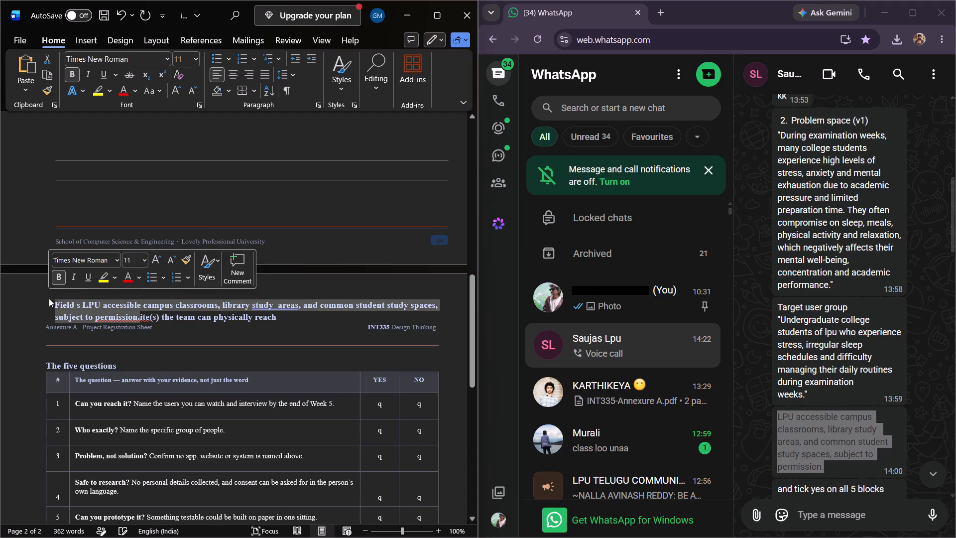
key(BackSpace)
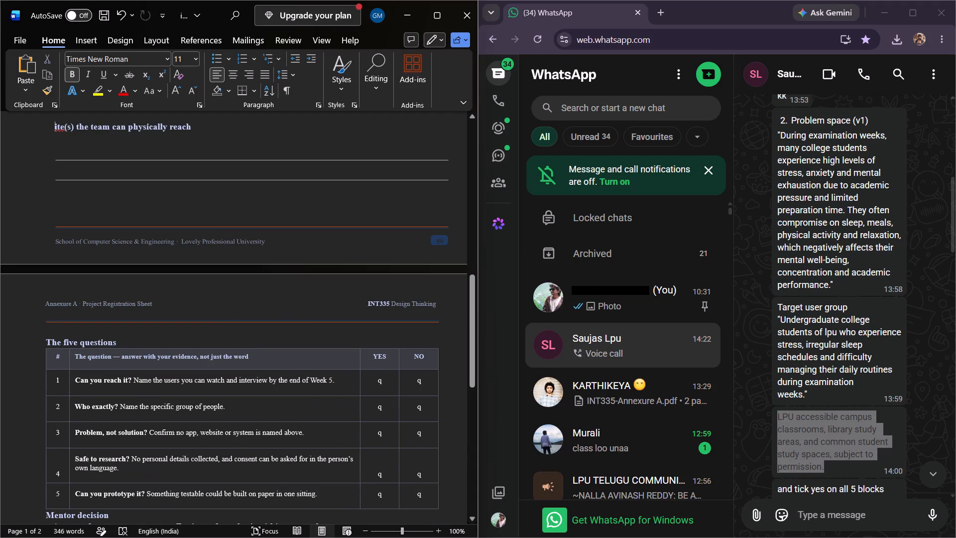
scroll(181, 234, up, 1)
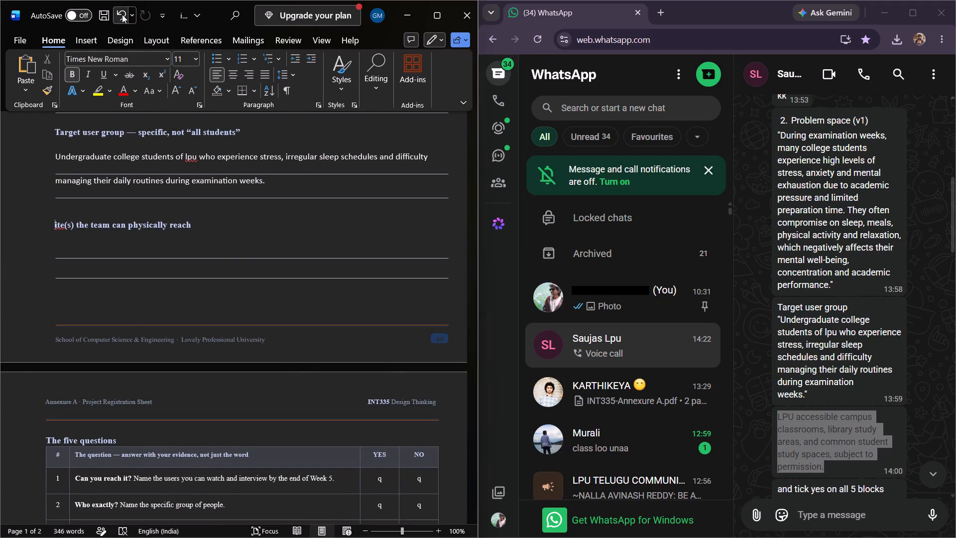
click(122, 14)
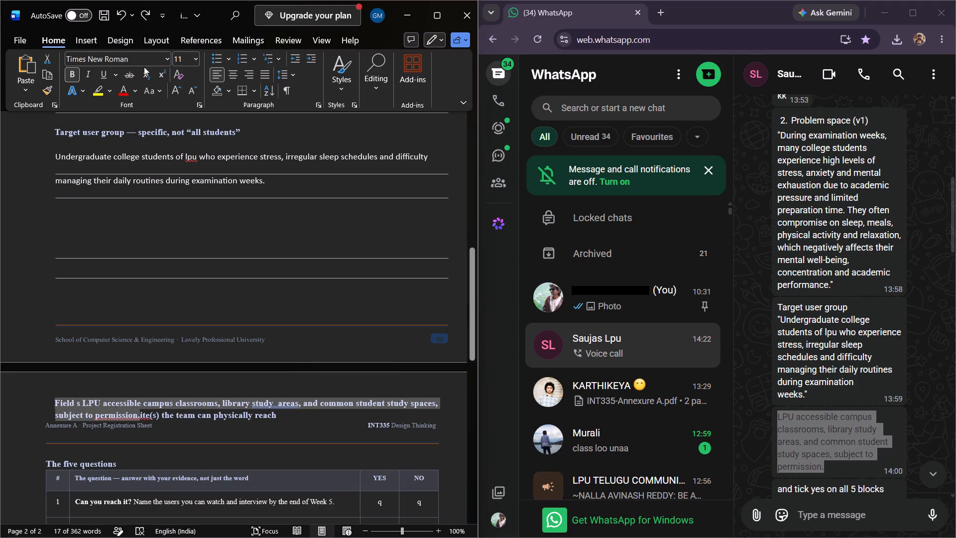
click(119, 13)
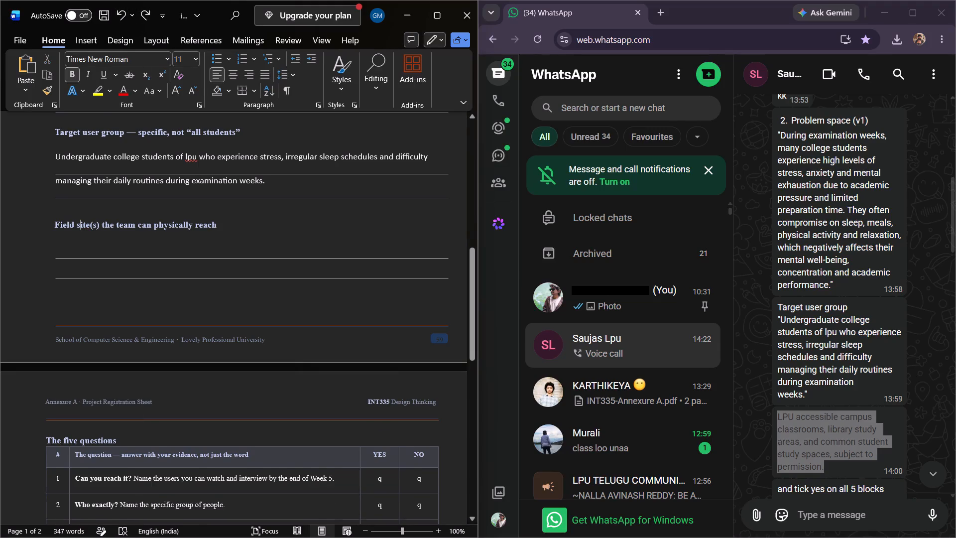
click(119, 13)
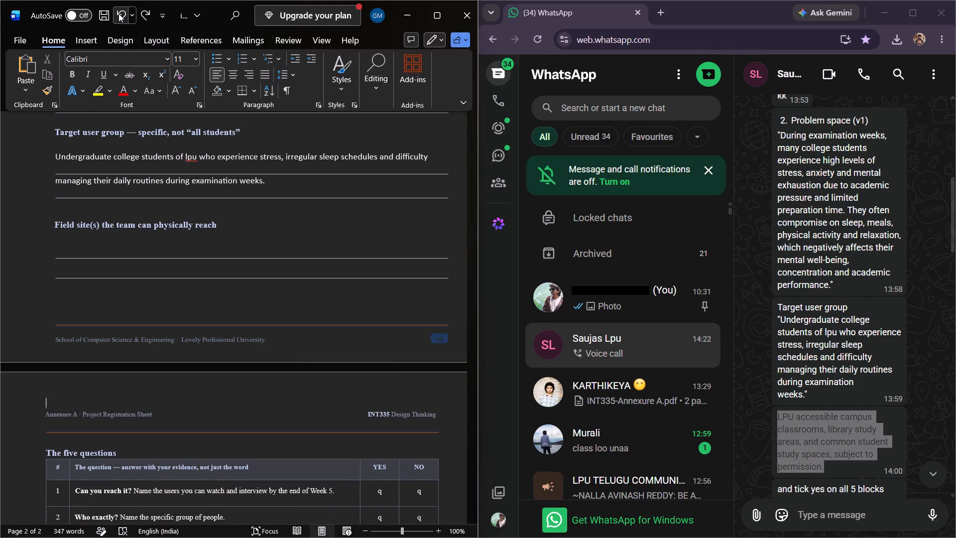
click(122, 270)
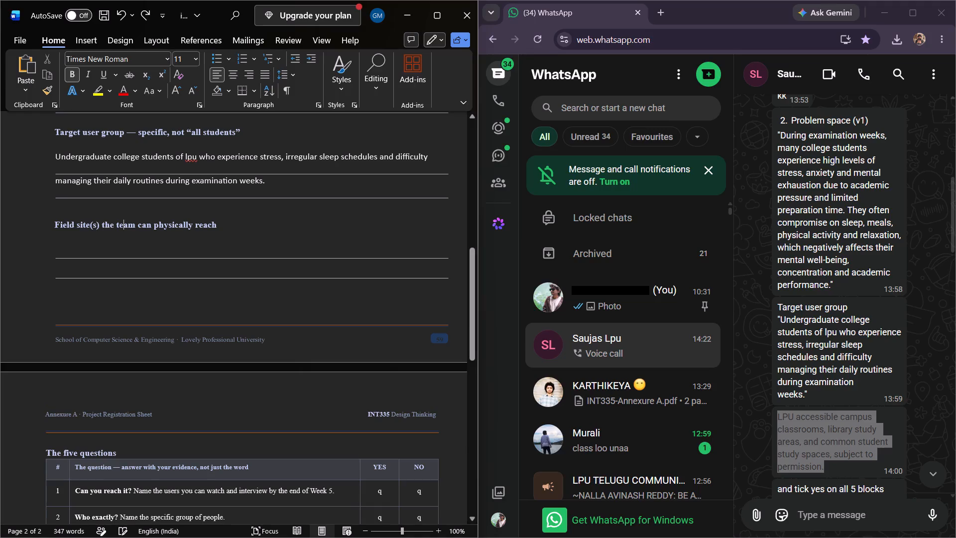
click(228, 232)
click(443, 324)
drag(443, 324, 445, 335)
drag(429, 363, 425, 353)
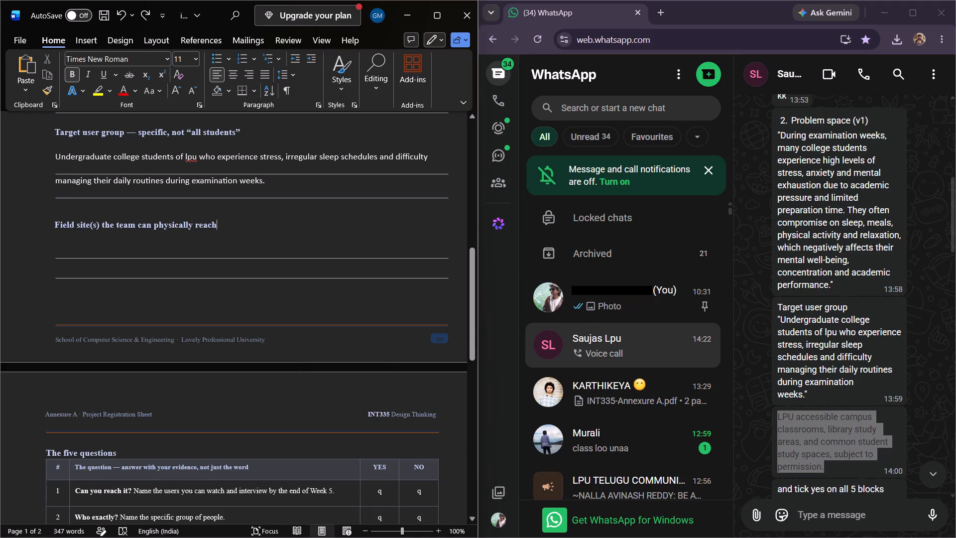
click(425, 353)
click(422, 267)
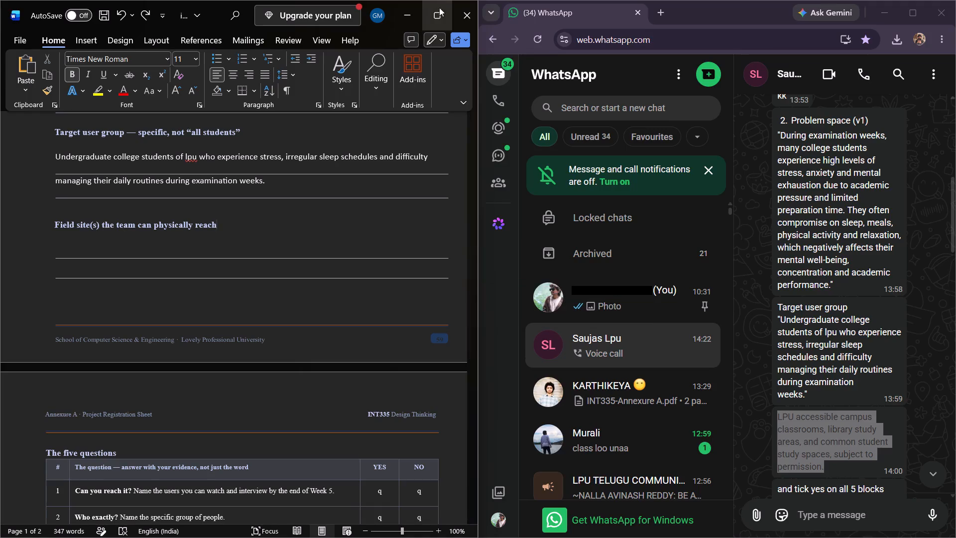
Maximize the document and examine the YES and NO boxes of the five-questions table, the mentor decision section and the page 1 answers.
click(440, 9)
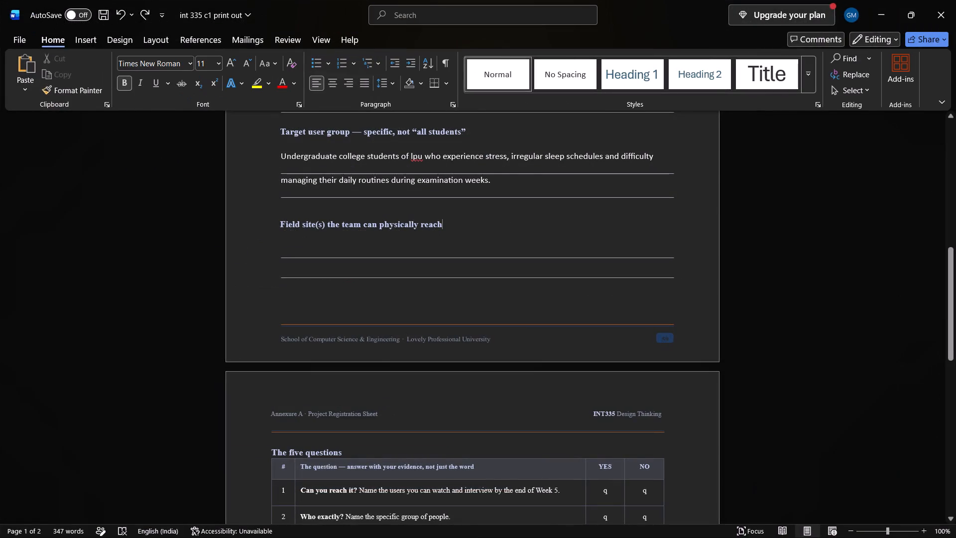
scroll(411, 424, down, 1)
click(604, 267)
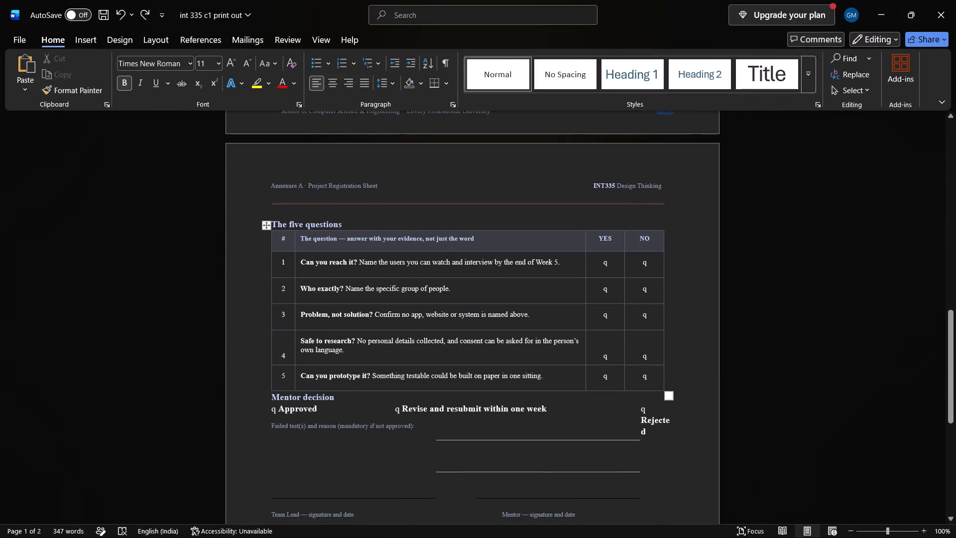
click(611, 267)
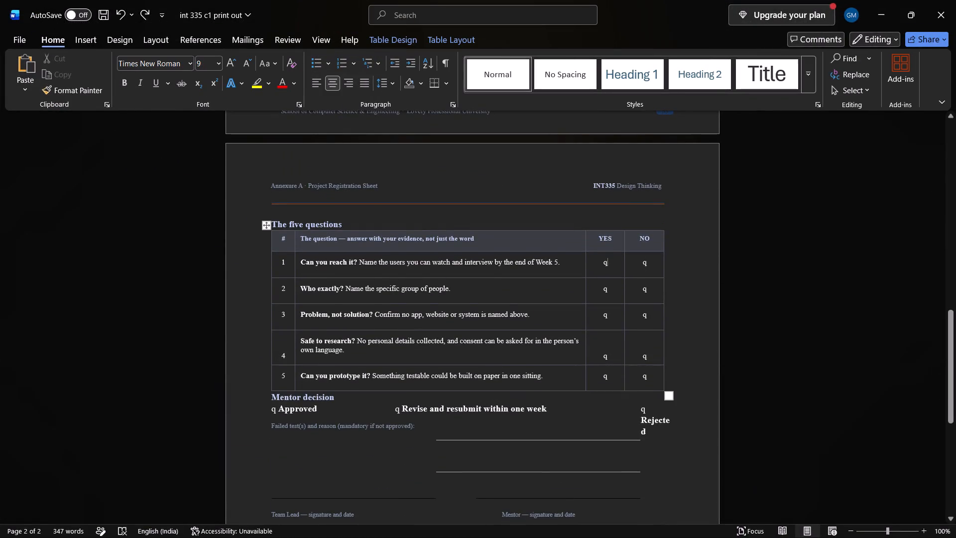
scroll(675, 474, down, 1)
scroll(675, 474, up, 1)
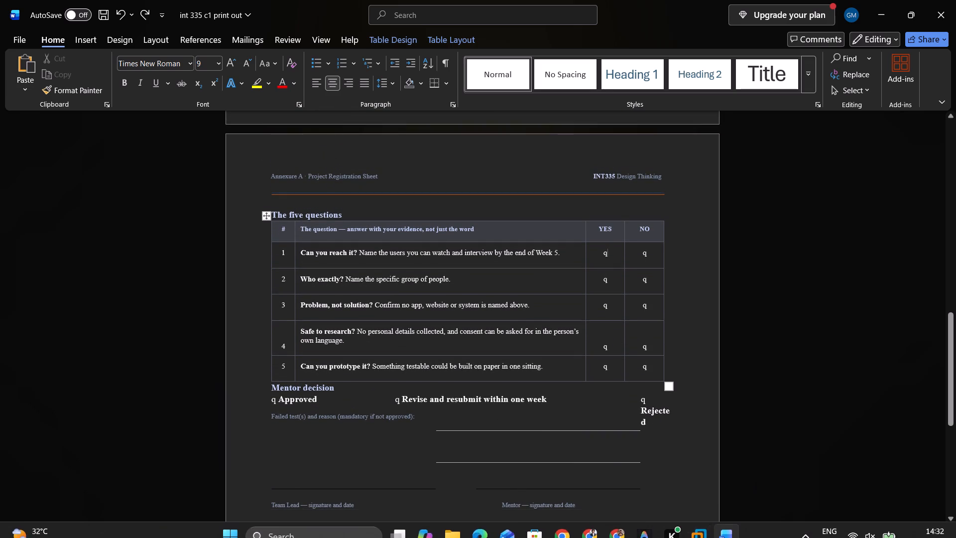
drag(615, 258, 602, 256)
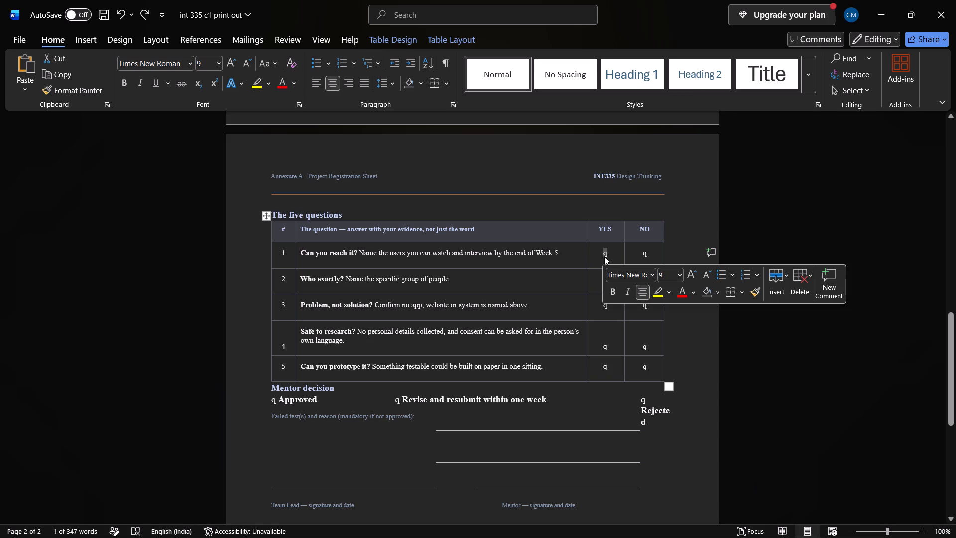
click(604, 254)
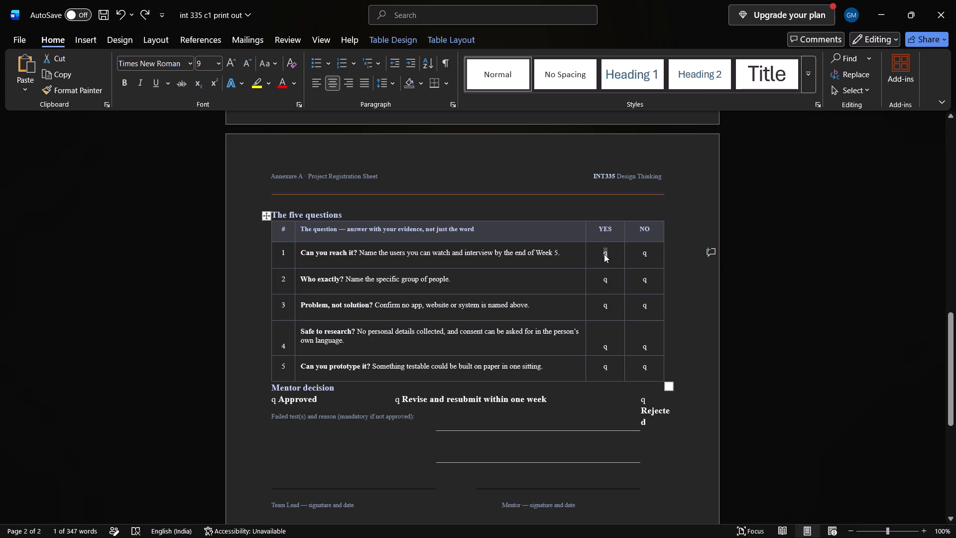
click(610, 256)
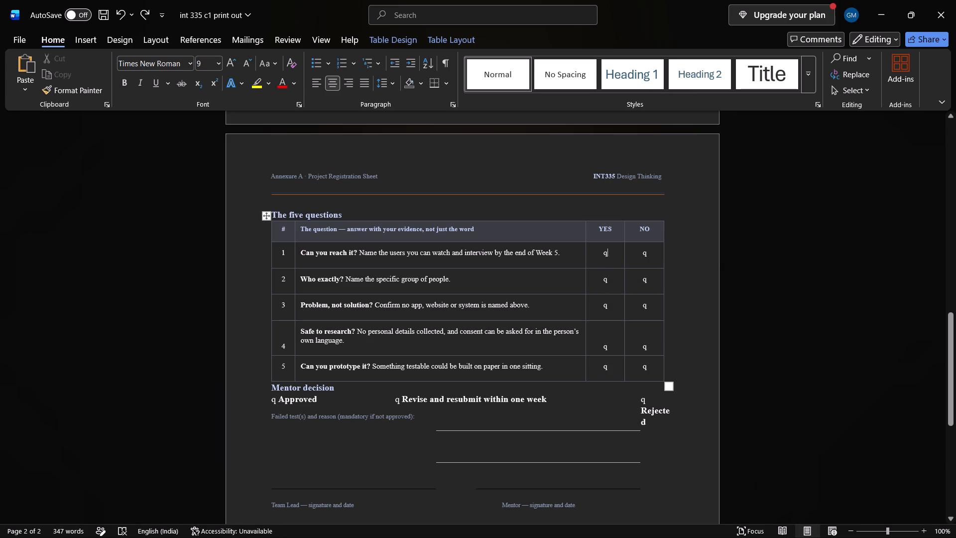
click(670, 383)
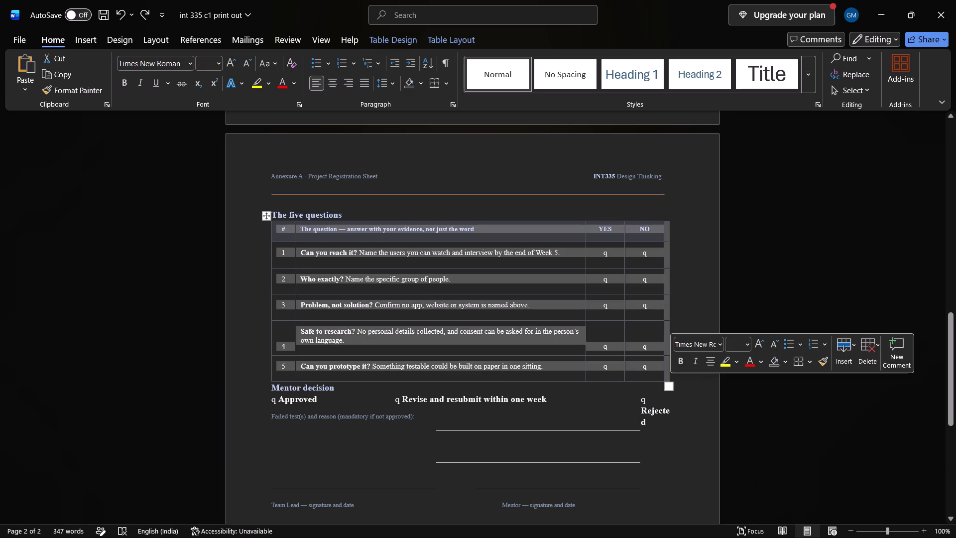
click(670, 383)
click(685, 402)
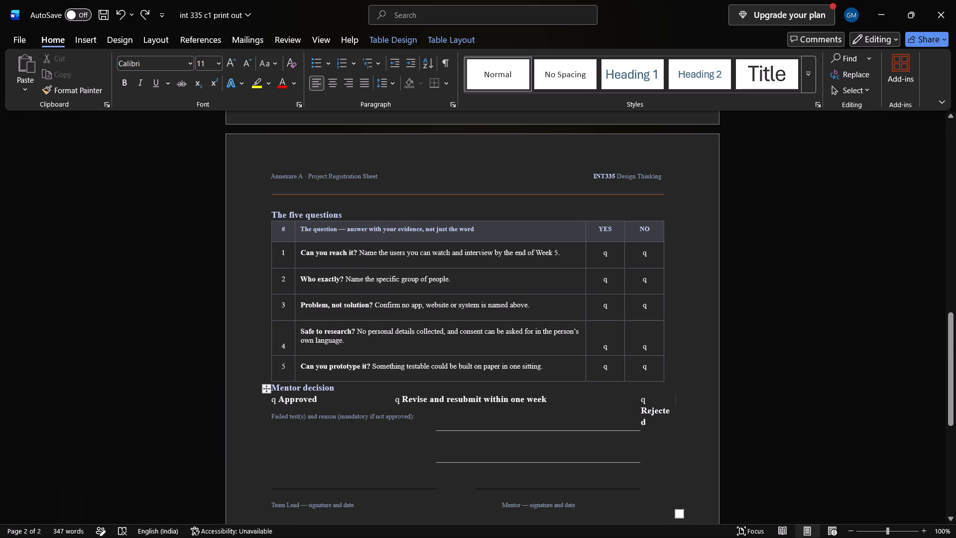
scroll(650, 423, down, 1)
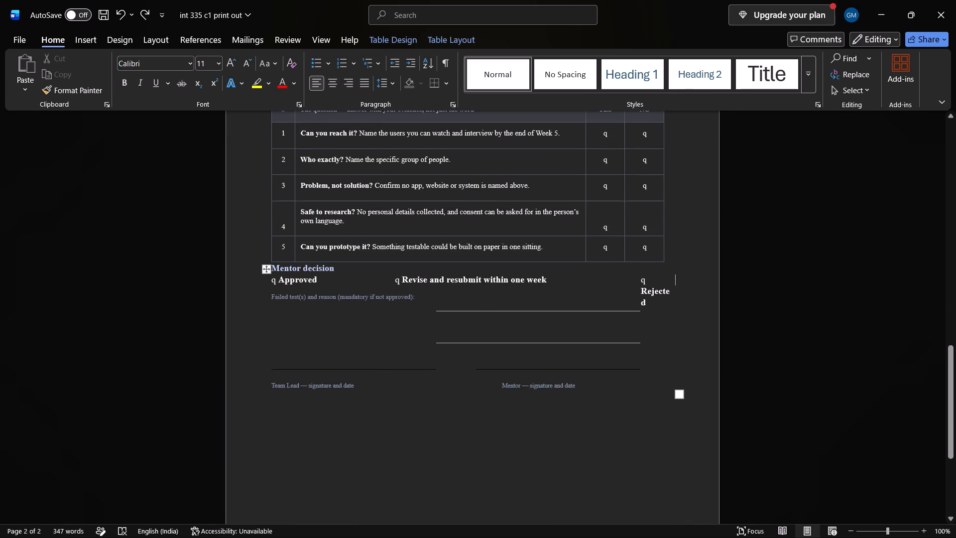
scroll(661, 441, up, 4)
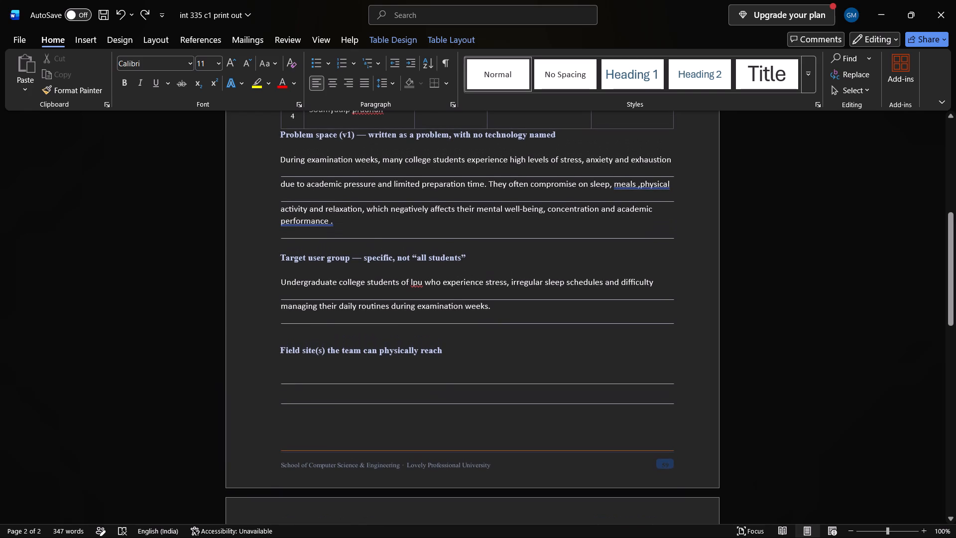
click(373, 387)
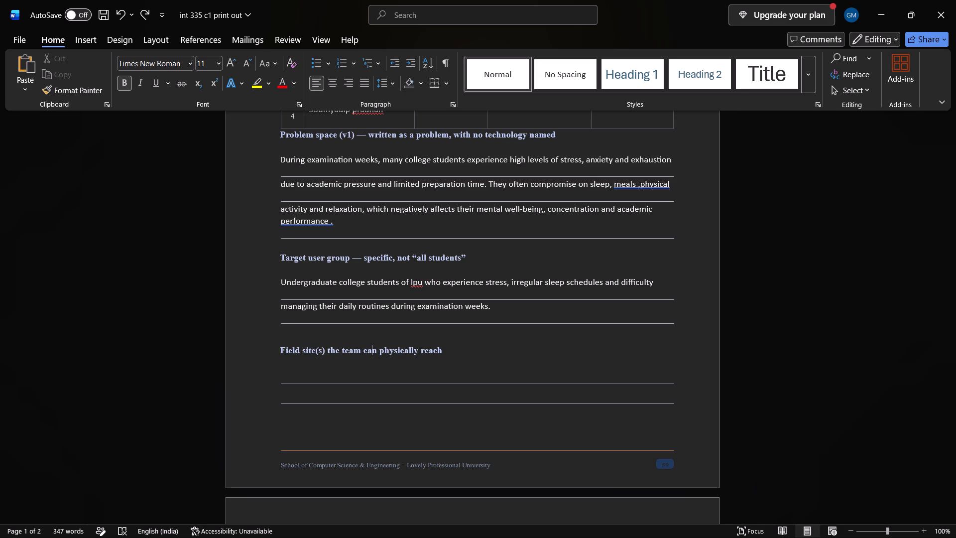
Close the document and save its changes as the Word document "int 335 c1 print out" in the Downloads folder.
click(943, 1)
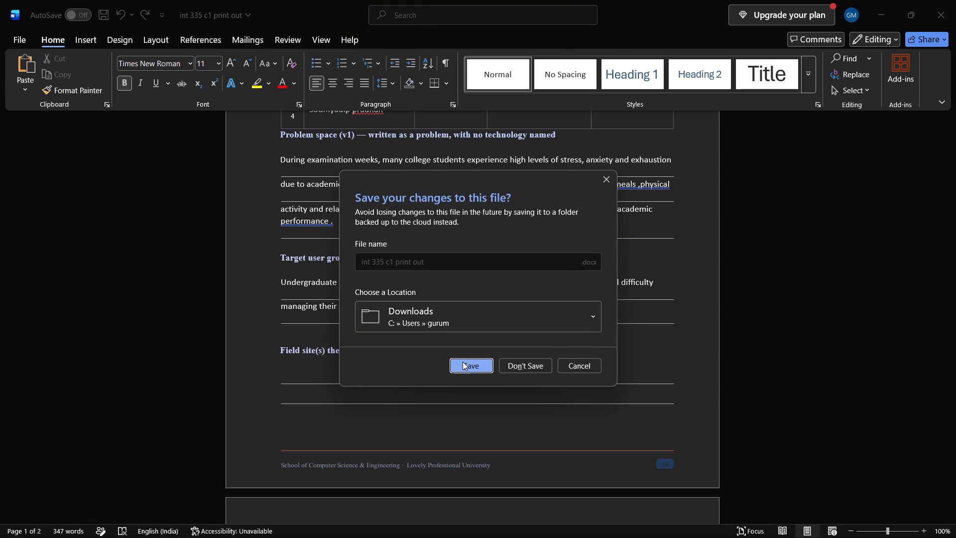
click(463, 362)
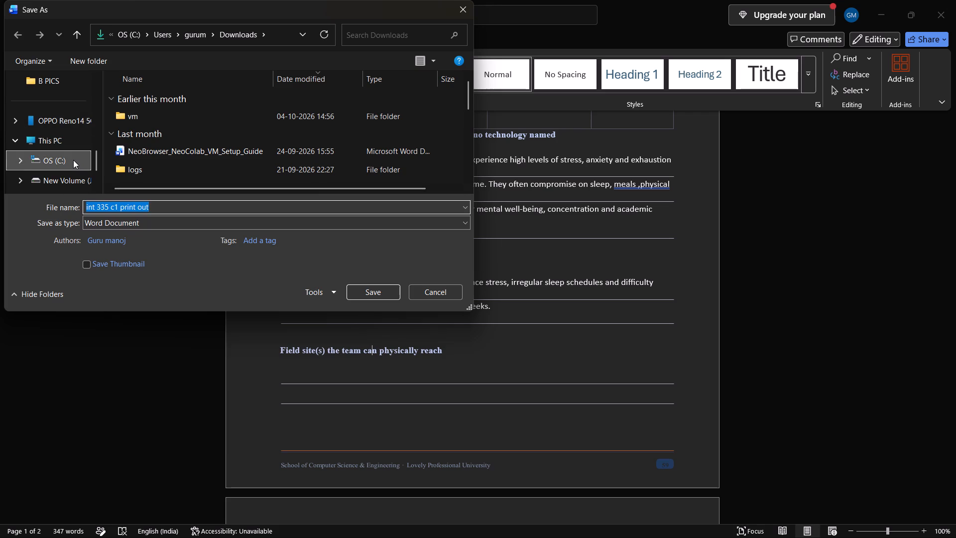
scroll(73, 160, down, 2)
scroll(63, 137, up, 1)
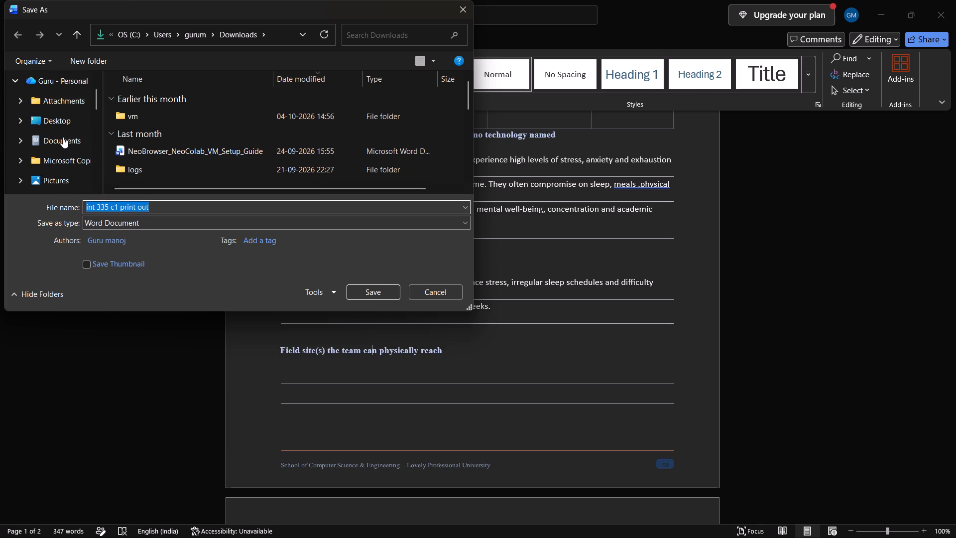
scroll(63, 137, down, 1)
click(53, 177)
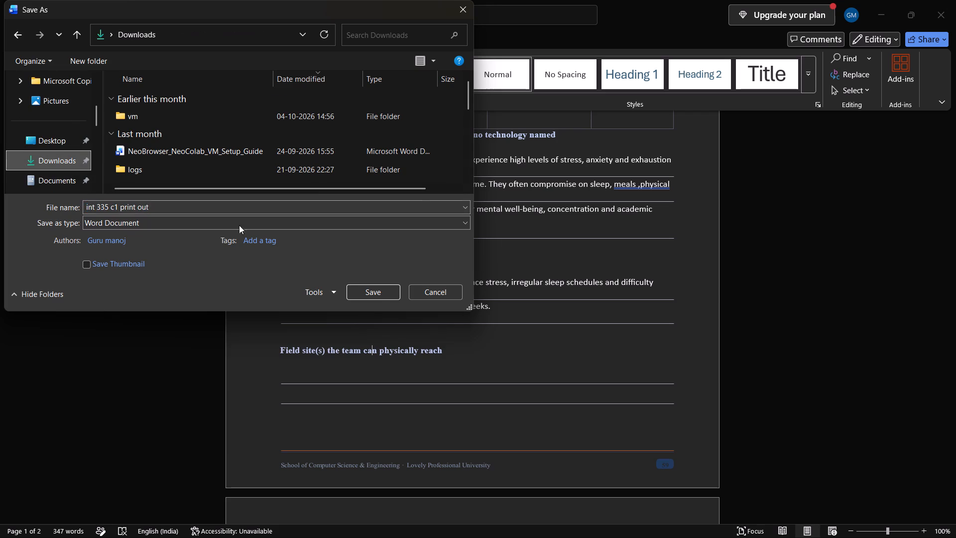